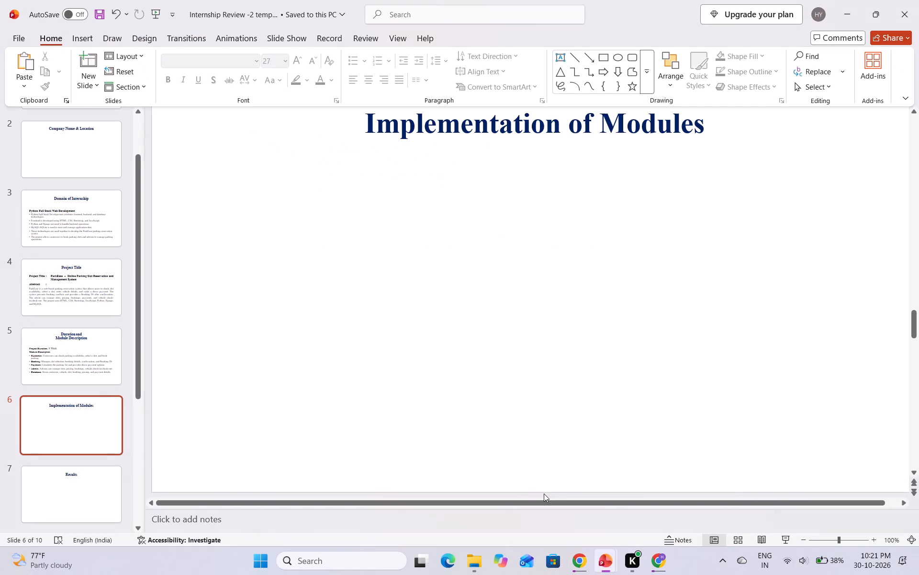
{"action": "left_click", "coordinate": [295, 146]}
{"action": "double_click", "coordinate": [307, 217]}
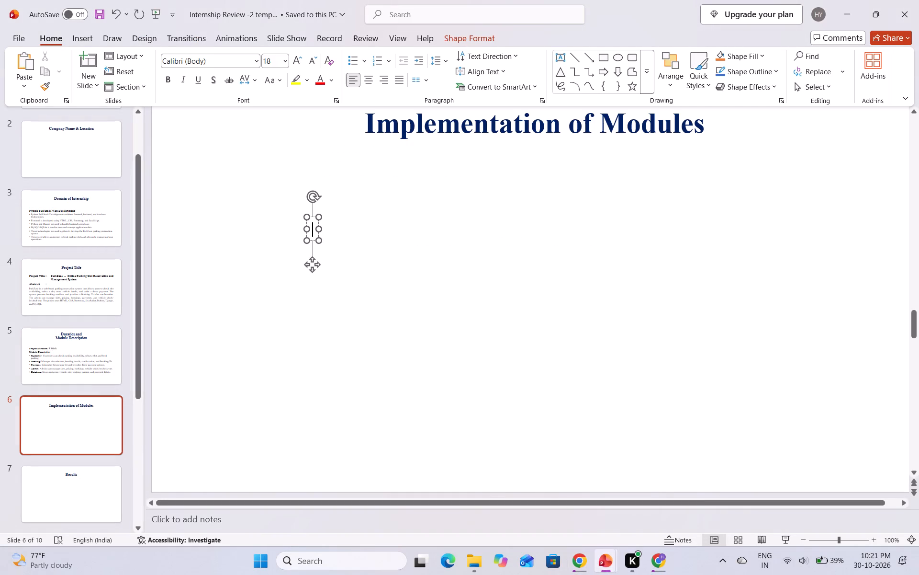
{"action": "left_click", "coordinate": [390, 295]}
{"action": "key", "text": "ctrl+v"}
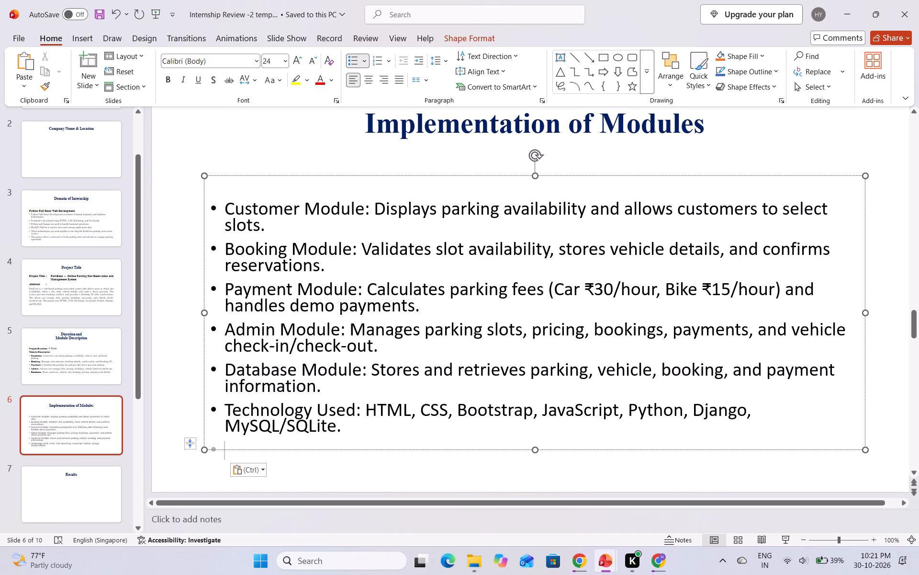
Set the whole body text of the Implementation of Modules slide to Times New Roman.
{"action": "left_click_drag", "start_coordinate": [363, 210], "coordinate": [257, 199]}
{"action": "left_click", "coordinate": [349, 432]}
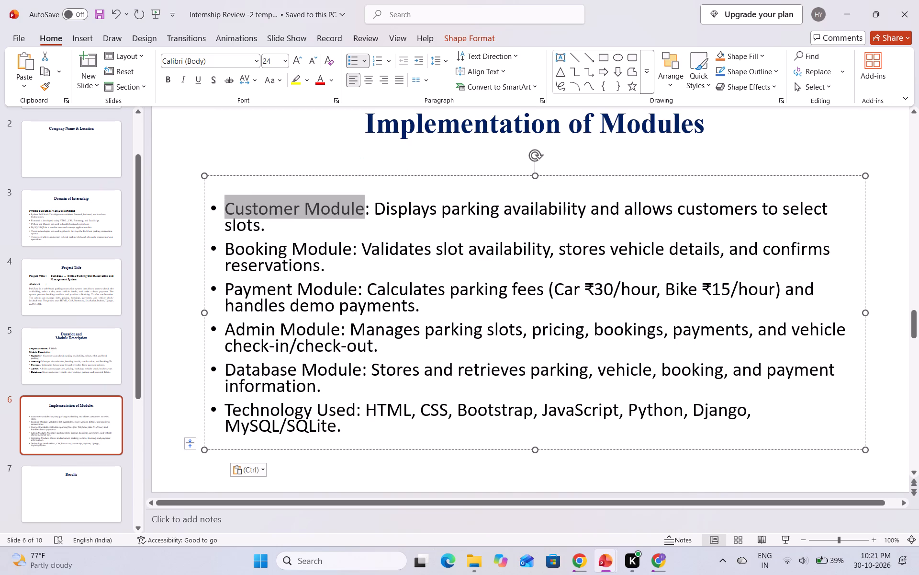
{"action": "left_click_drag", "start_coordinate": [349, 432], "coordinate": [216, 190]}
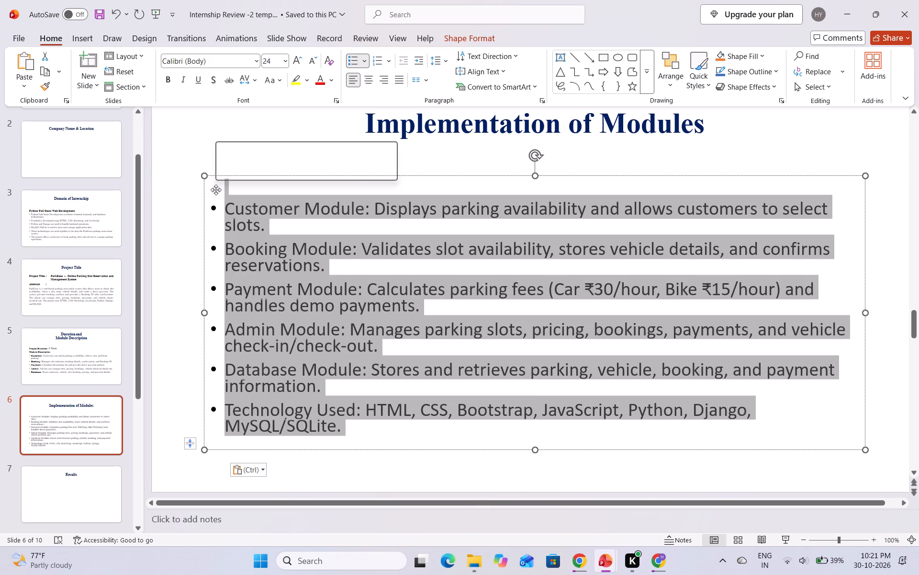
{"action": "left_click", "coordinate": [259, 57]}
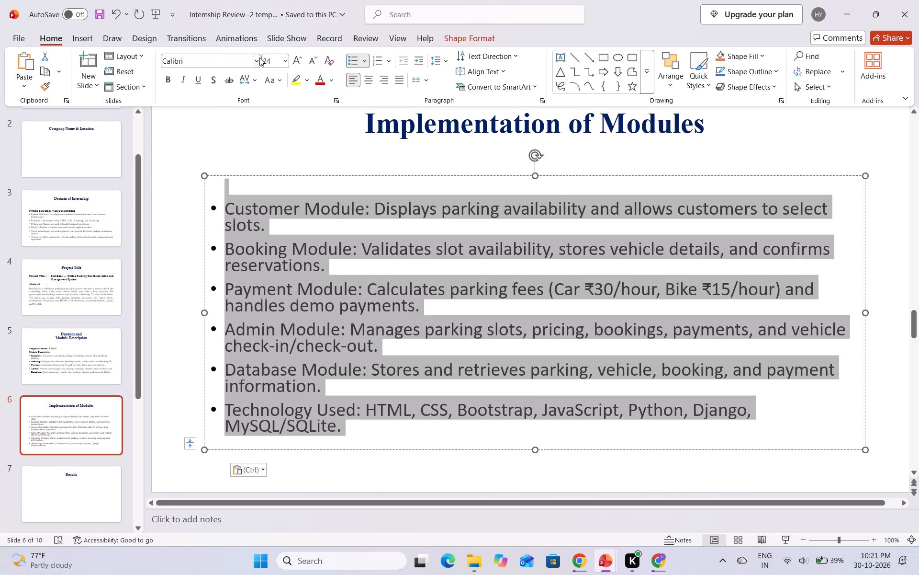
{"action": "left_click", "coordinate": [225, 143]}
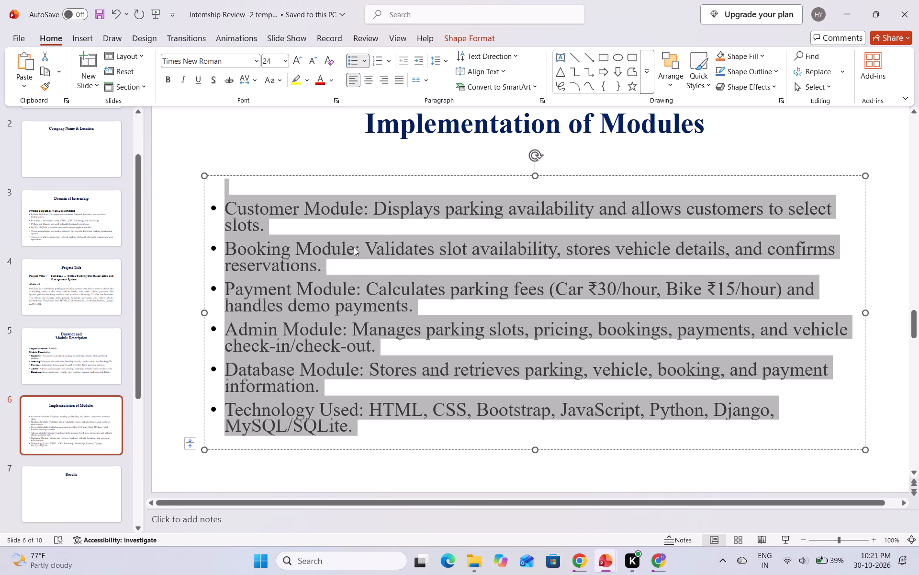
Make the labels "Customer Module", "Booking Module" and "Payment Module" bold in the slide's body text.
{"action": "left_click", "coordinate": [379, 230]}
{"action": "left_click_drag", "start_coordinate": [363, 207], "coordinate": [277, 204]}
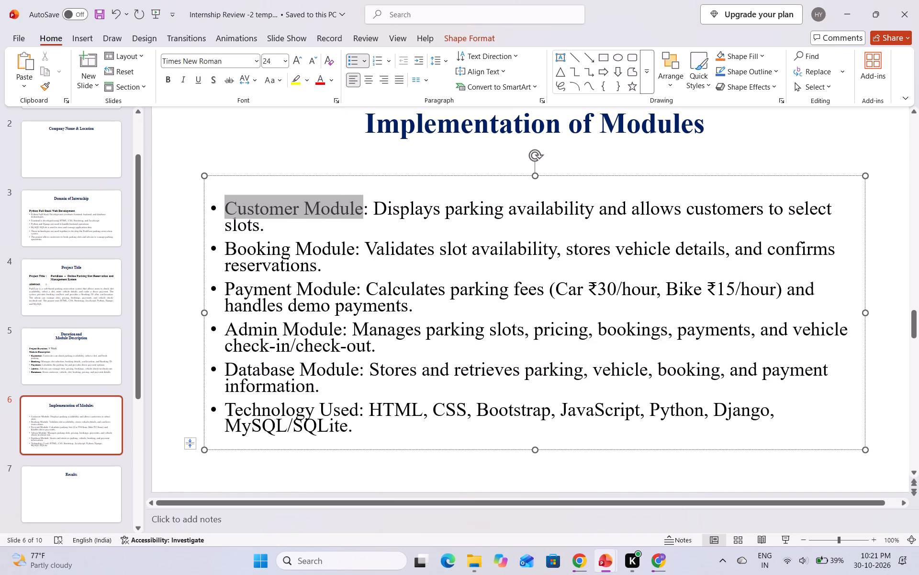
{"action": "left_click_drag", "start_coordinate": [277, 204], "coordinate": [246, 201]}
{"action": "left_click", "coordinate": [250, 183]}
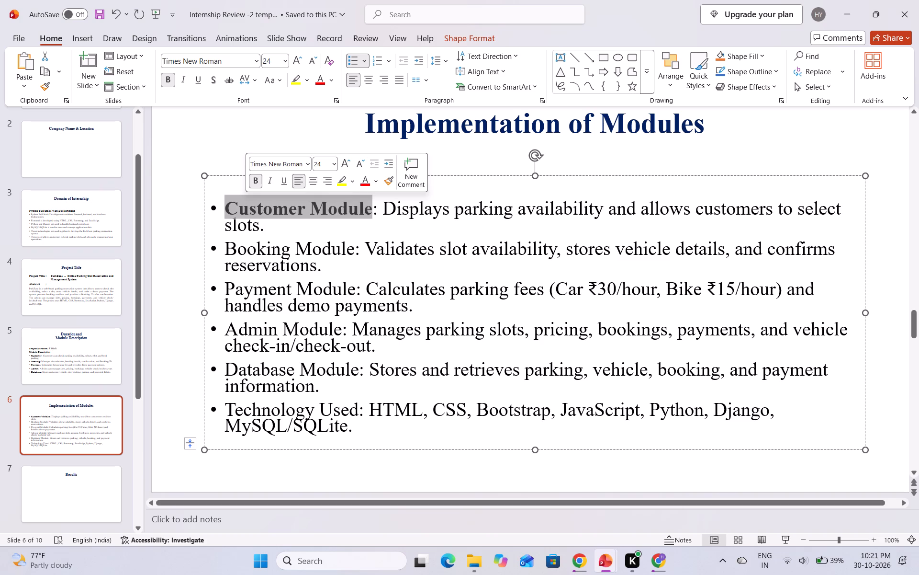
{"action": "left_click", "coordinate": [238, 242]}
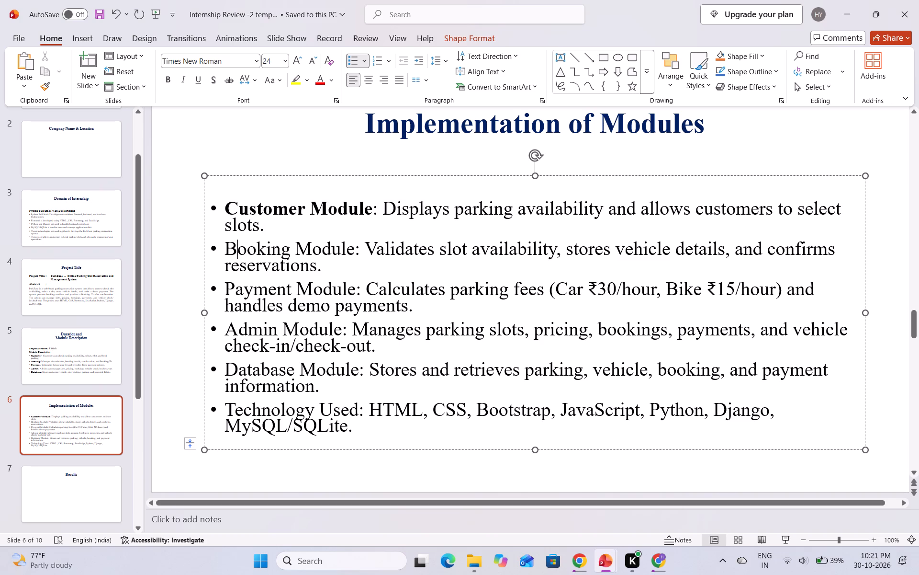
{"action": "left_click_drag", "start_coordinate": [353, 249], "coordinate": [230, 253]}
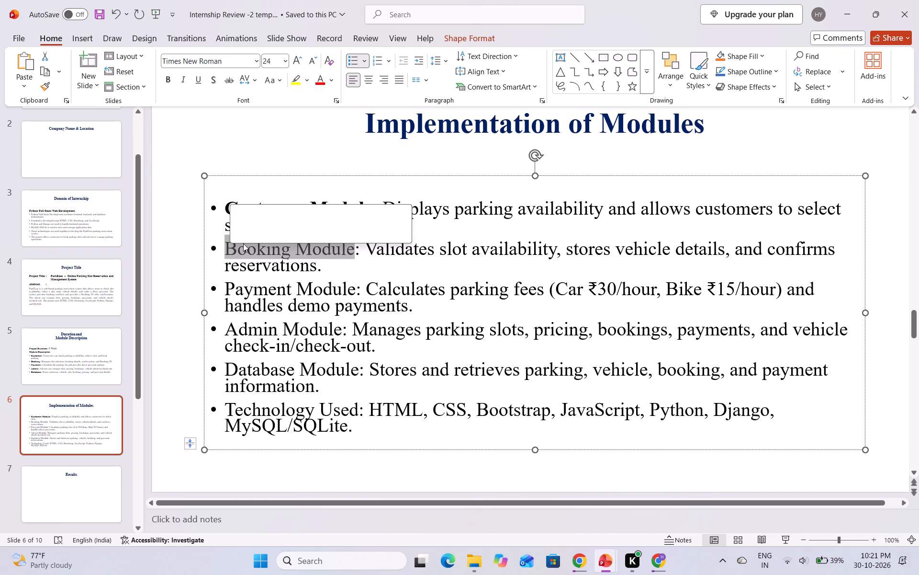
{"action": "left_click", "coordinate": [238, 236]}
{"action": "left_click", "coordinate": [301, 288]}
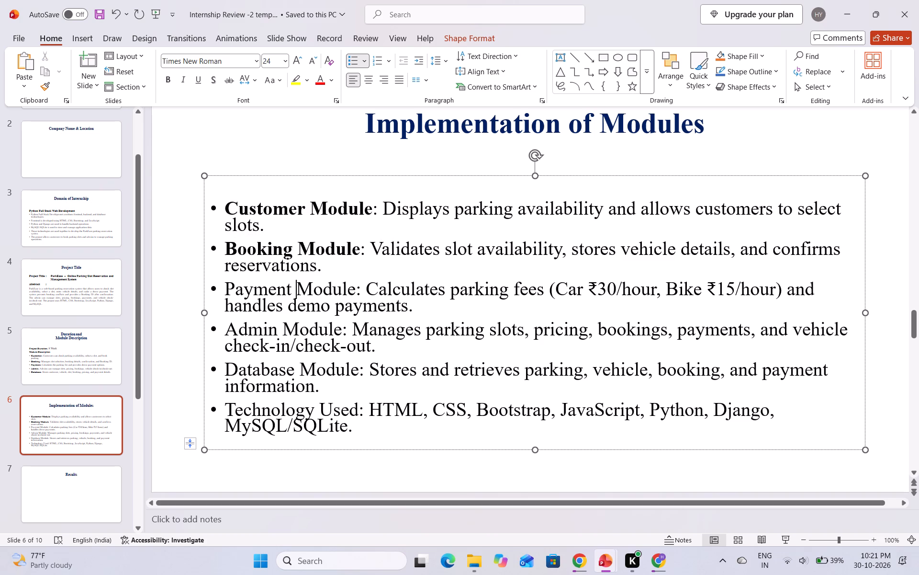
{"action": "left_click_drag", "start_coordinate": [354, 288], "coordinate": [233, 274]}
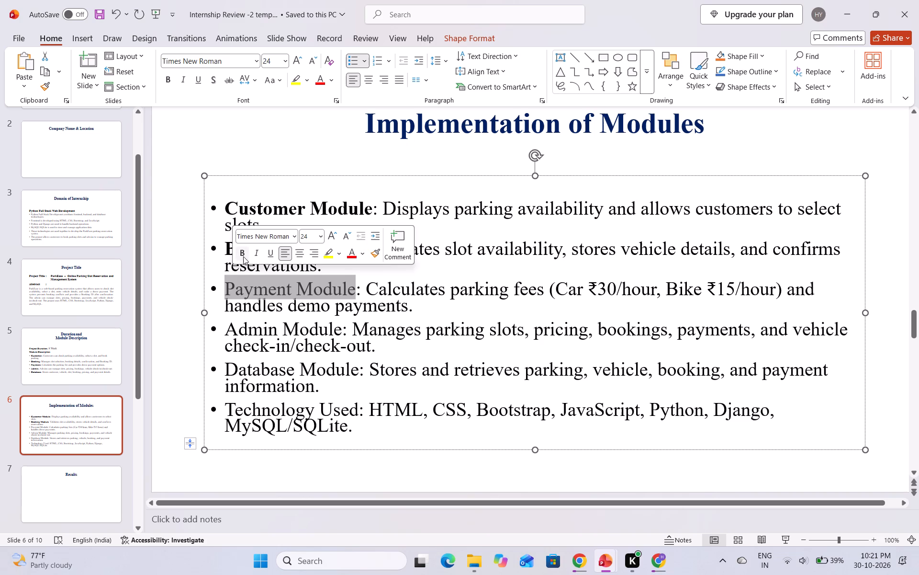
{"action": "left_click", "coordinate": [243, 255]}
Make the labels "Admin Module", "Database Module" and "Technology Used" bold in the slide's body text.
{"action": "scroll", "coordinate": [243, 255], "scroll_direction": "down", "scroll_amount": 2}
{"action": "scroll", "coordinate": [286, 241], "scroll_direction": "up", "scroll_amount": 2}
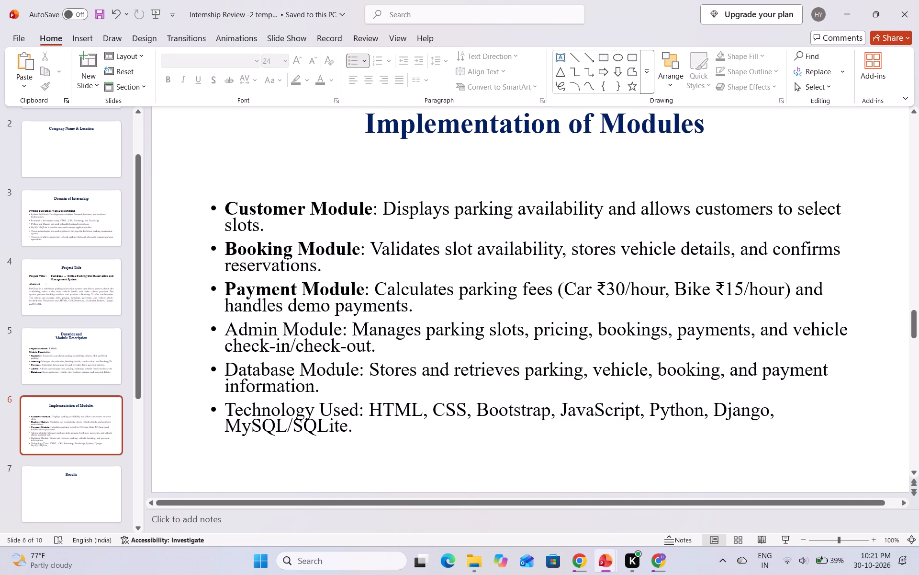
{"action": "left_click_drag", "start_coordinate": [344, 329], "coordinate": [237, 313]}
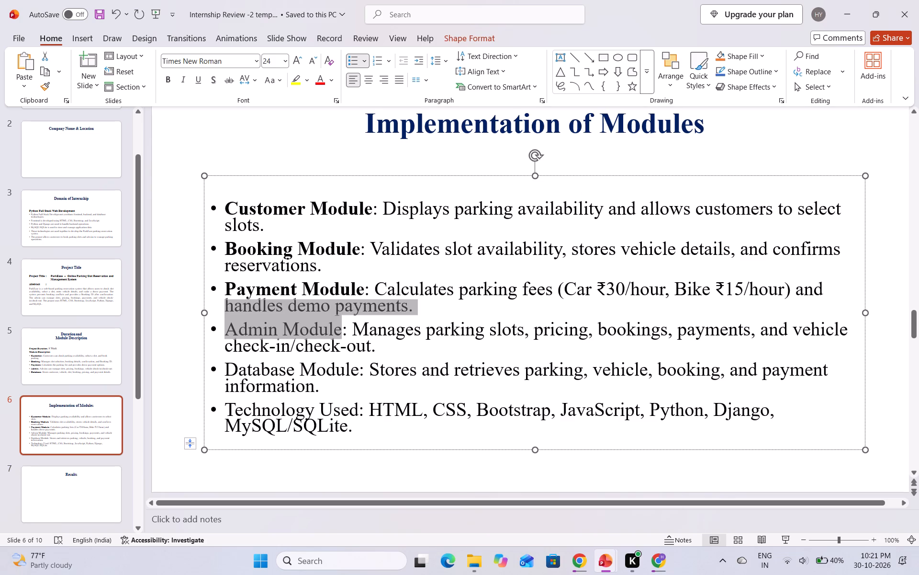
{"action": "left_click_drag", "start_coordinate": [237, 313], "coordinate": [236, 328]}
{"action": "left_click", "coordinate": [248, 308]}
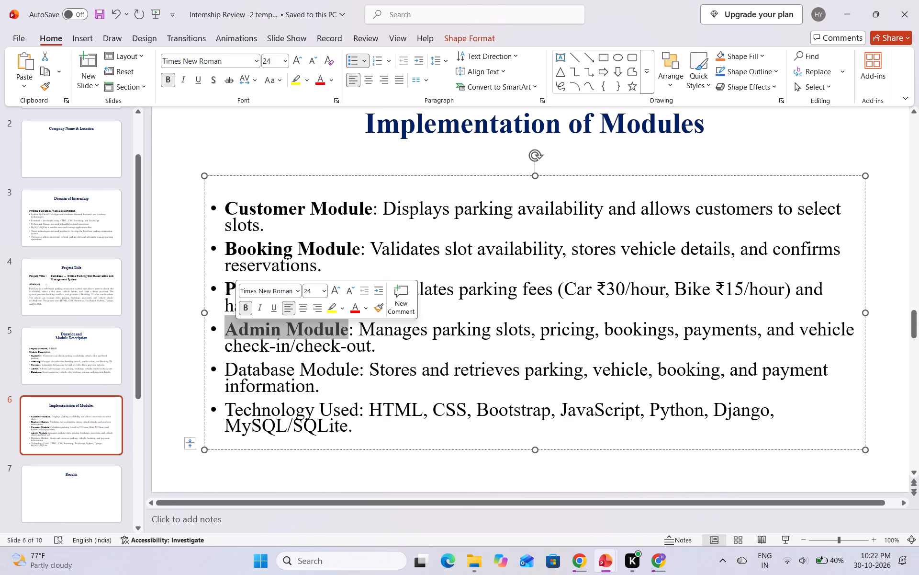
{"action": "left_click_drag", "start_coordinate": [361, 370], "coordinate": [235, 356]}
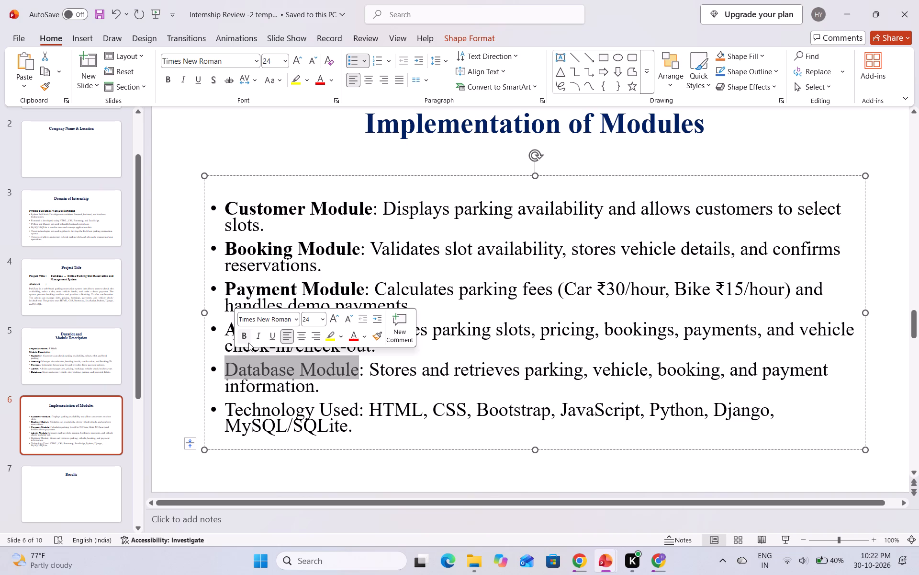
{"action": "left_click", "coordinate": [246, 336]}
{"action": "left_click_drag", "start_coordinate": [359, 408], "coordinate": [273, 389]}
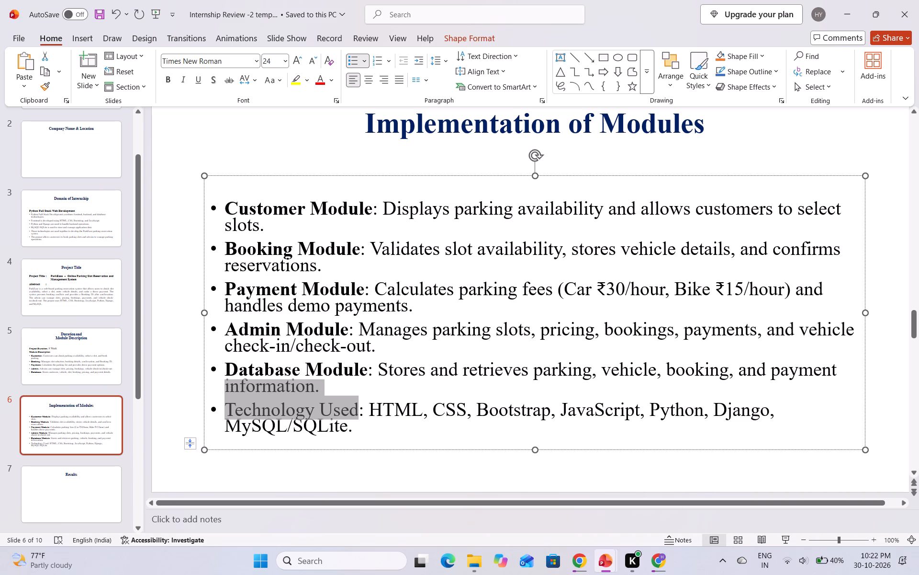
{"action": "left_click_drag", "start_coordinate": [273, 389], "coordinate": [258, 406]}
{"action": "left_click", "coordinate": [270, 384]}
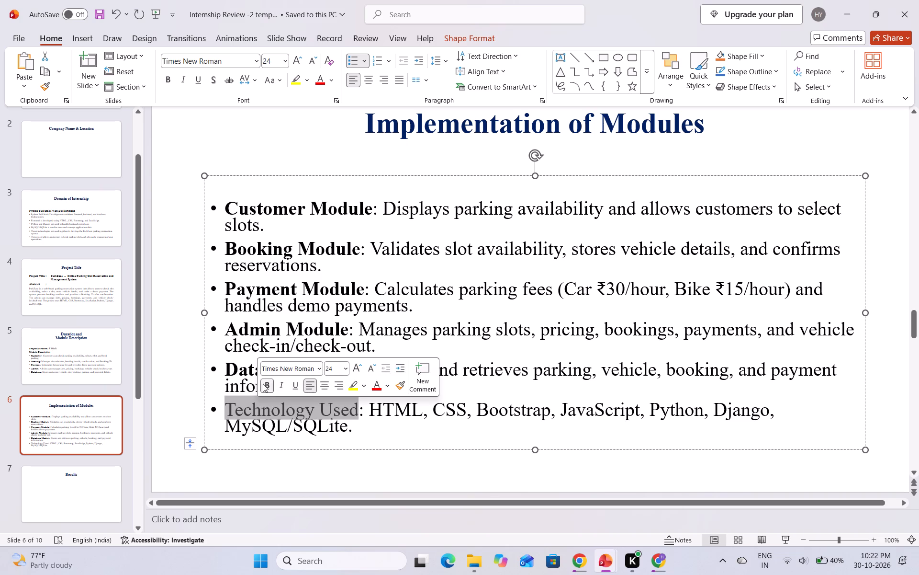
Remove the bullets from all six body paragraphs, from Customer Module through Technology Used.
{"action": "left_click", "coordinate": [213, 209]}
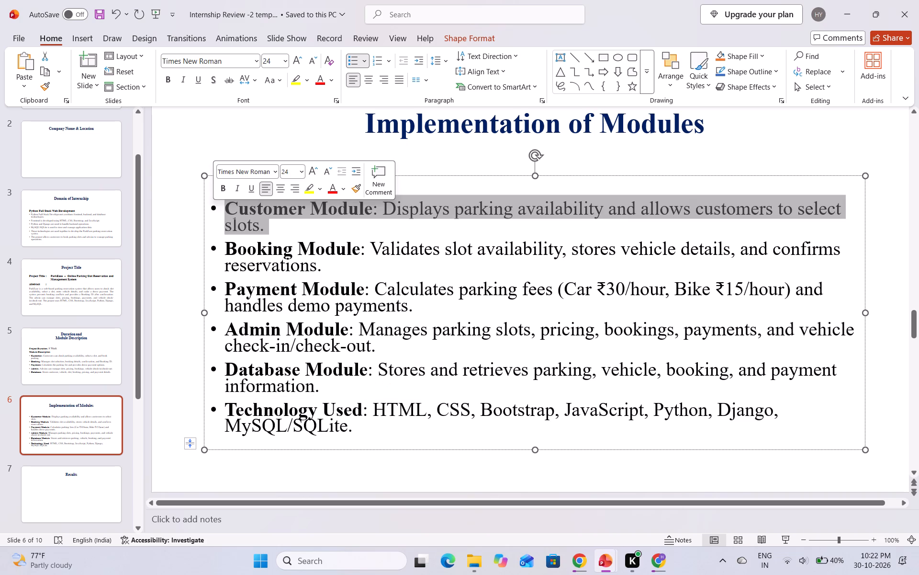
{"action": "left_click", "coordinate": [222, 228]}
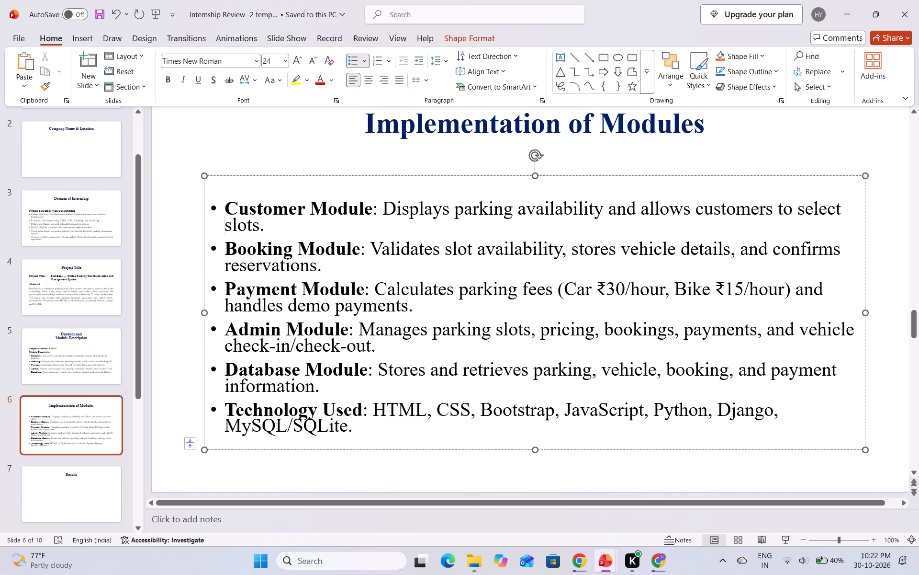
{"action": "left_click", "coordinate": [226, 202]}
{"action": "key", "text": "BackSpace"}
{"action": "left_click", "coordinate": [223, 249]}
{"action": "key", "text": "BackSpace"}
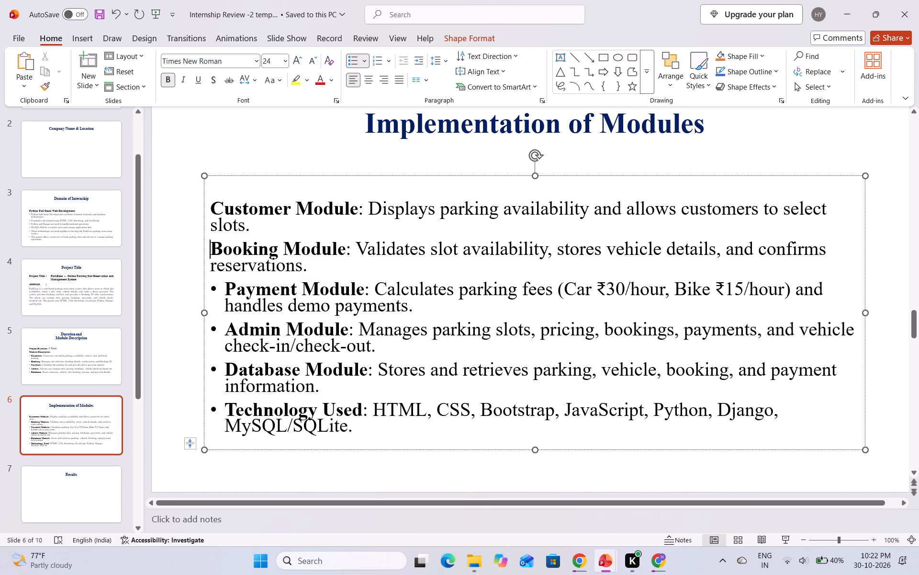
{"action": "left_click", "coordinate": [227, 289]}
{"action": "key", "text": "BackSpace"}
{"action": "left_click", "coordinate": [224, 330]}
{"action": "key", "text": "BackSpace"}
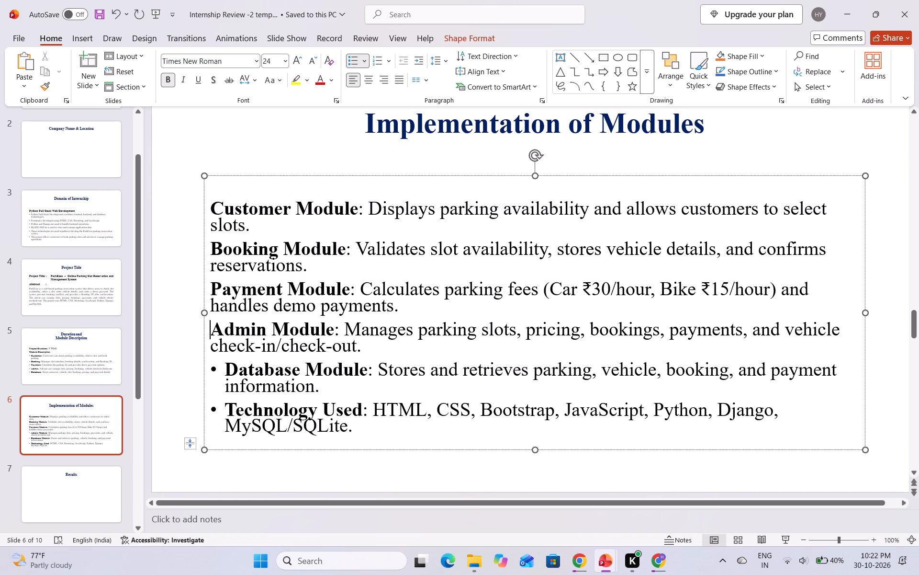
{"action": "left_click", "coordinate": [227, 372]}
{"action": "key", "text": "BackSpace"}
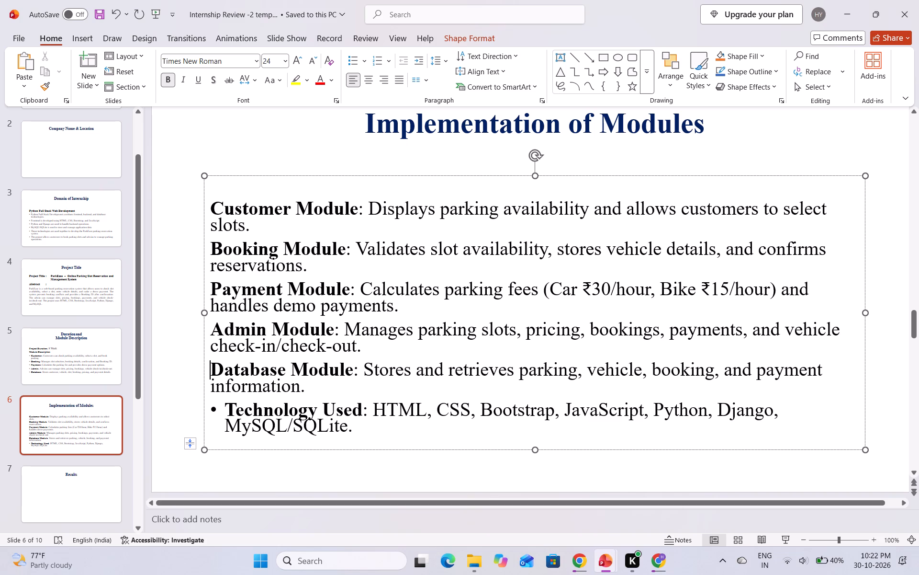
{"action": "left_click", "coordinate": [227, 404]}
{"action": "key", "text": "BackSpace"}
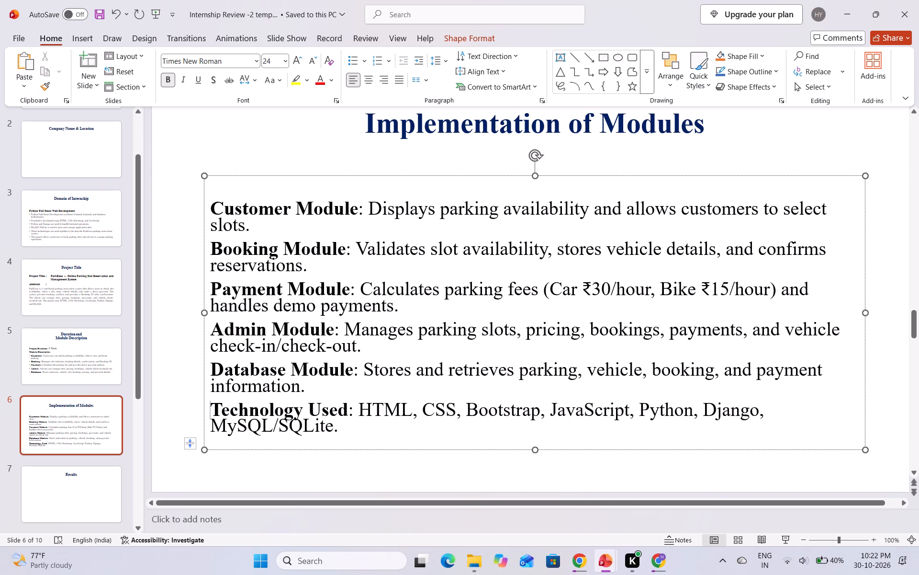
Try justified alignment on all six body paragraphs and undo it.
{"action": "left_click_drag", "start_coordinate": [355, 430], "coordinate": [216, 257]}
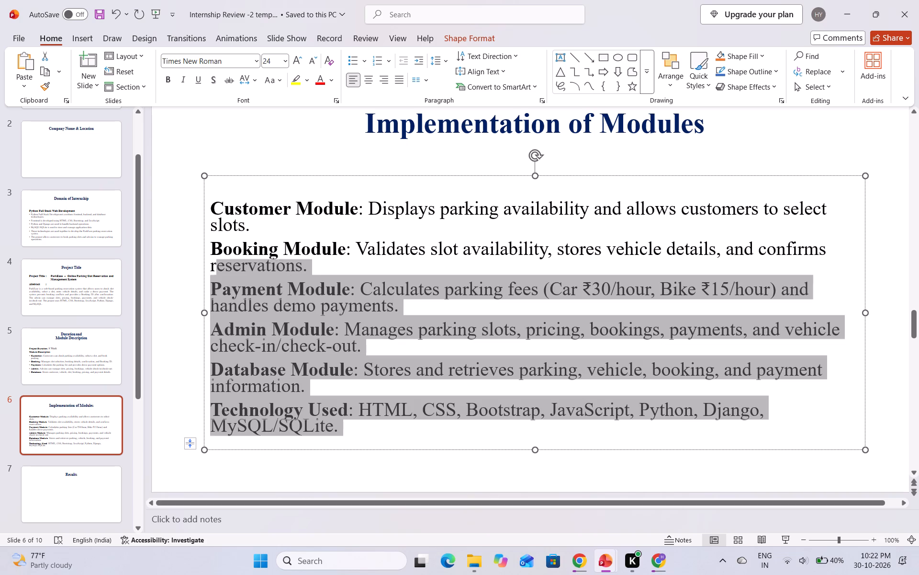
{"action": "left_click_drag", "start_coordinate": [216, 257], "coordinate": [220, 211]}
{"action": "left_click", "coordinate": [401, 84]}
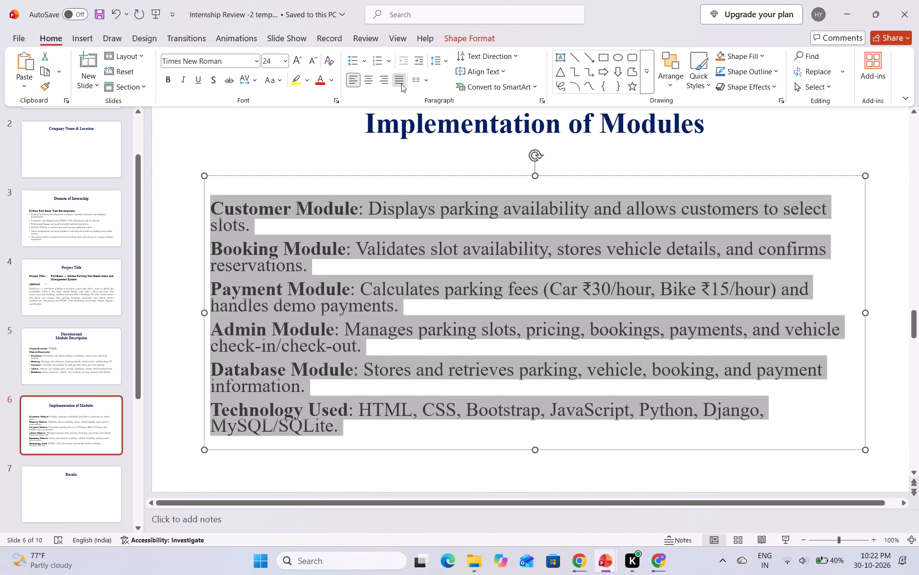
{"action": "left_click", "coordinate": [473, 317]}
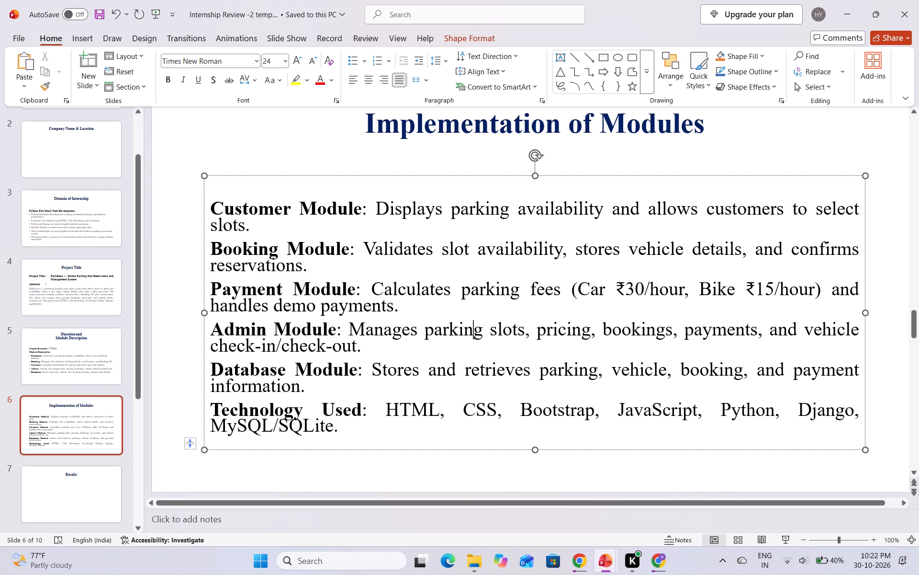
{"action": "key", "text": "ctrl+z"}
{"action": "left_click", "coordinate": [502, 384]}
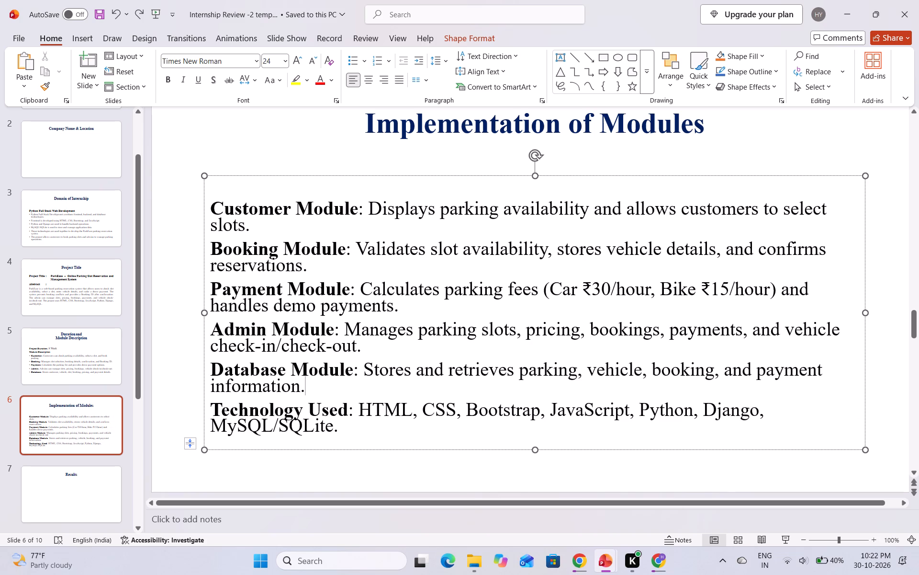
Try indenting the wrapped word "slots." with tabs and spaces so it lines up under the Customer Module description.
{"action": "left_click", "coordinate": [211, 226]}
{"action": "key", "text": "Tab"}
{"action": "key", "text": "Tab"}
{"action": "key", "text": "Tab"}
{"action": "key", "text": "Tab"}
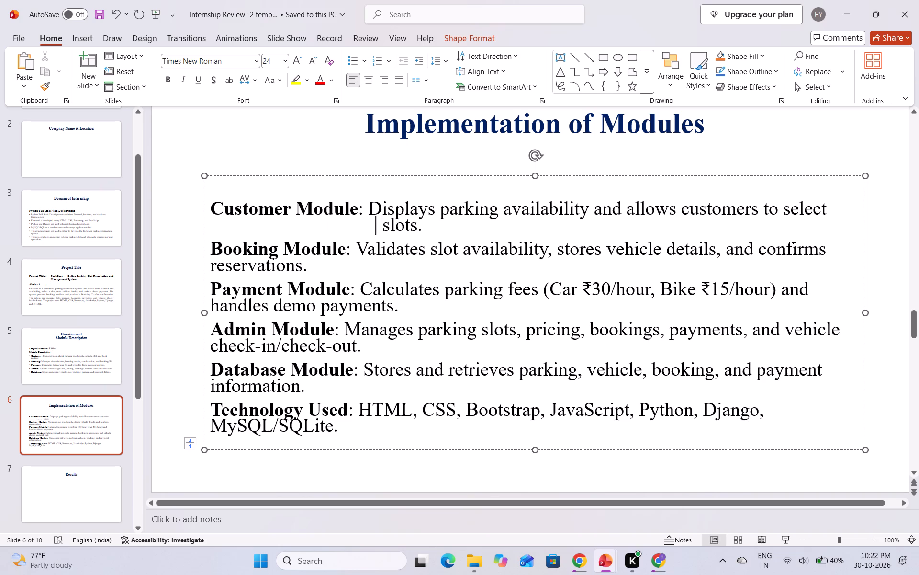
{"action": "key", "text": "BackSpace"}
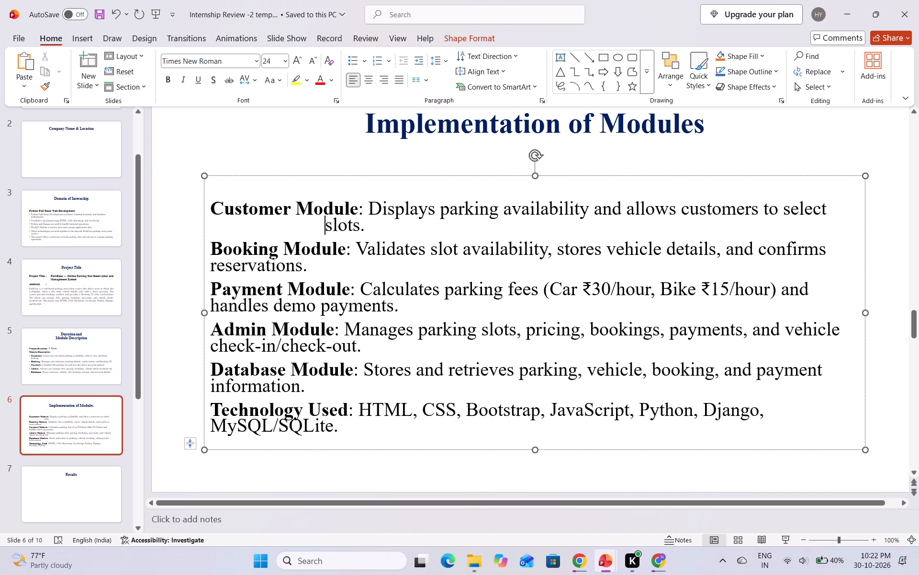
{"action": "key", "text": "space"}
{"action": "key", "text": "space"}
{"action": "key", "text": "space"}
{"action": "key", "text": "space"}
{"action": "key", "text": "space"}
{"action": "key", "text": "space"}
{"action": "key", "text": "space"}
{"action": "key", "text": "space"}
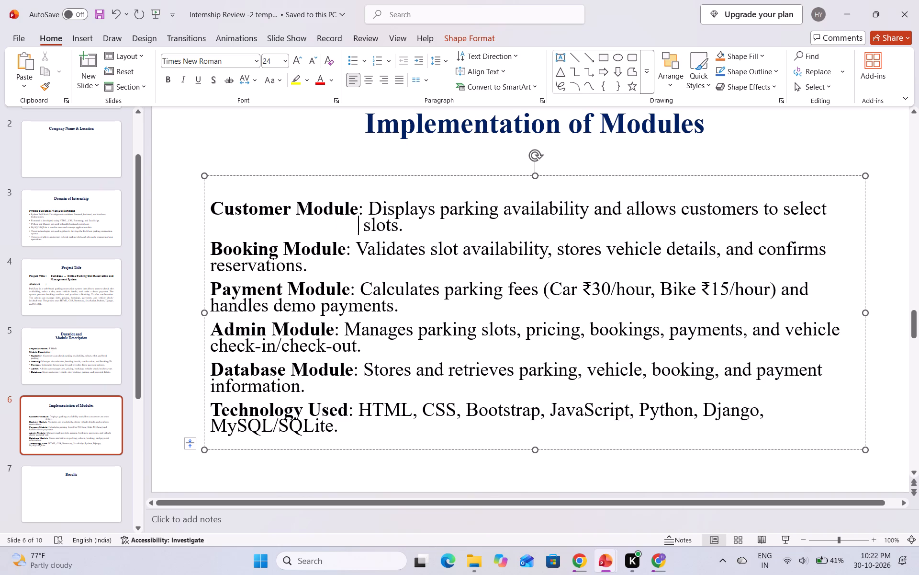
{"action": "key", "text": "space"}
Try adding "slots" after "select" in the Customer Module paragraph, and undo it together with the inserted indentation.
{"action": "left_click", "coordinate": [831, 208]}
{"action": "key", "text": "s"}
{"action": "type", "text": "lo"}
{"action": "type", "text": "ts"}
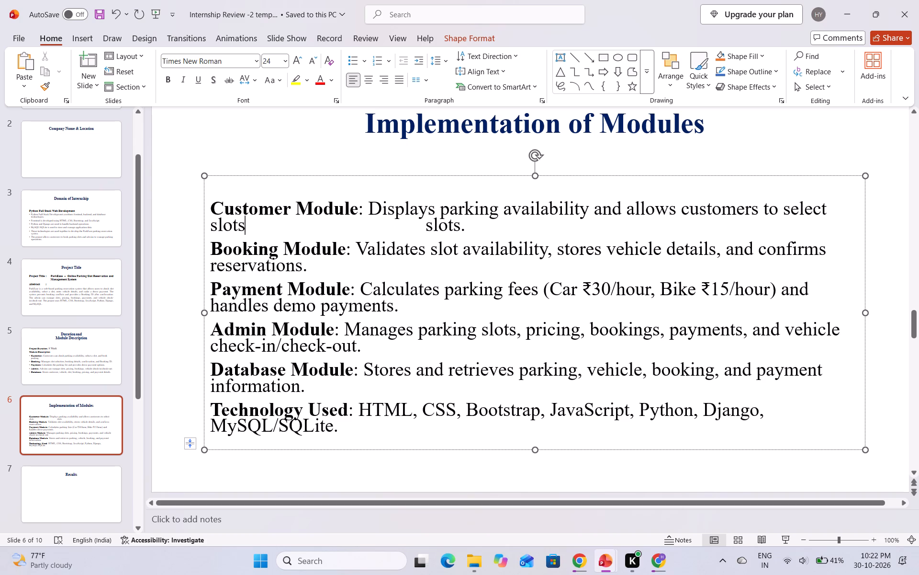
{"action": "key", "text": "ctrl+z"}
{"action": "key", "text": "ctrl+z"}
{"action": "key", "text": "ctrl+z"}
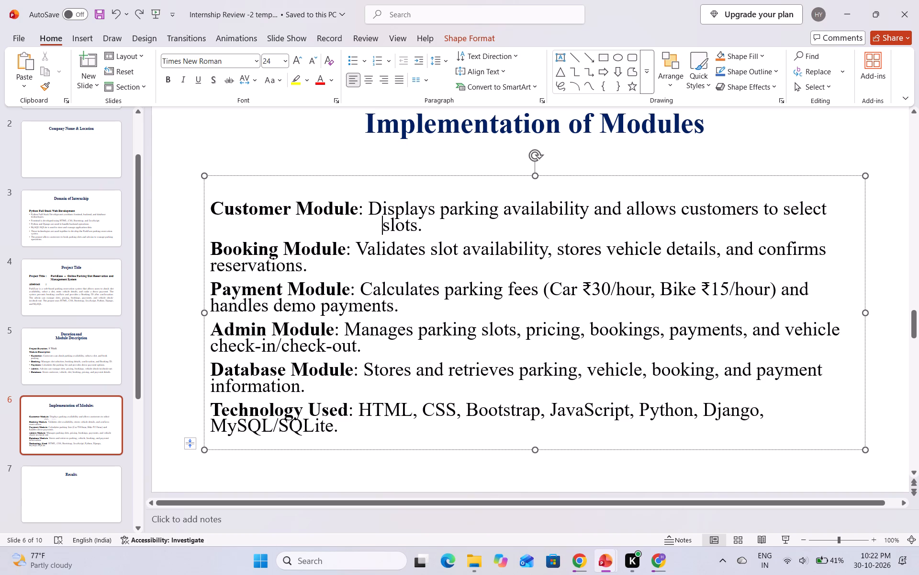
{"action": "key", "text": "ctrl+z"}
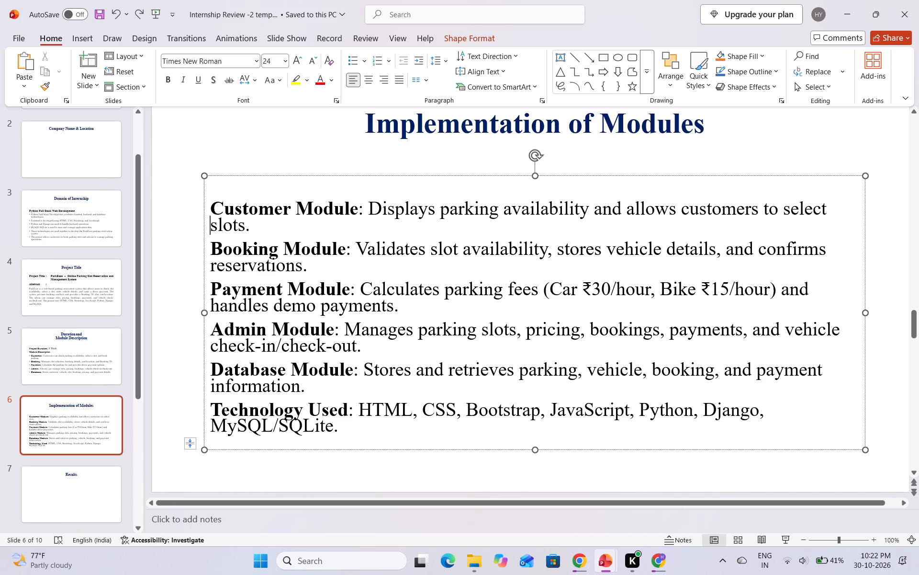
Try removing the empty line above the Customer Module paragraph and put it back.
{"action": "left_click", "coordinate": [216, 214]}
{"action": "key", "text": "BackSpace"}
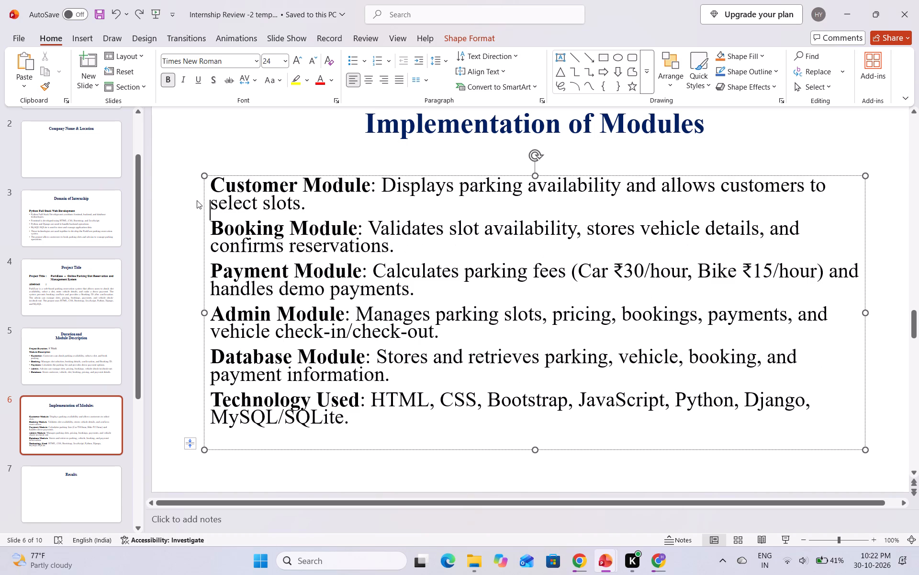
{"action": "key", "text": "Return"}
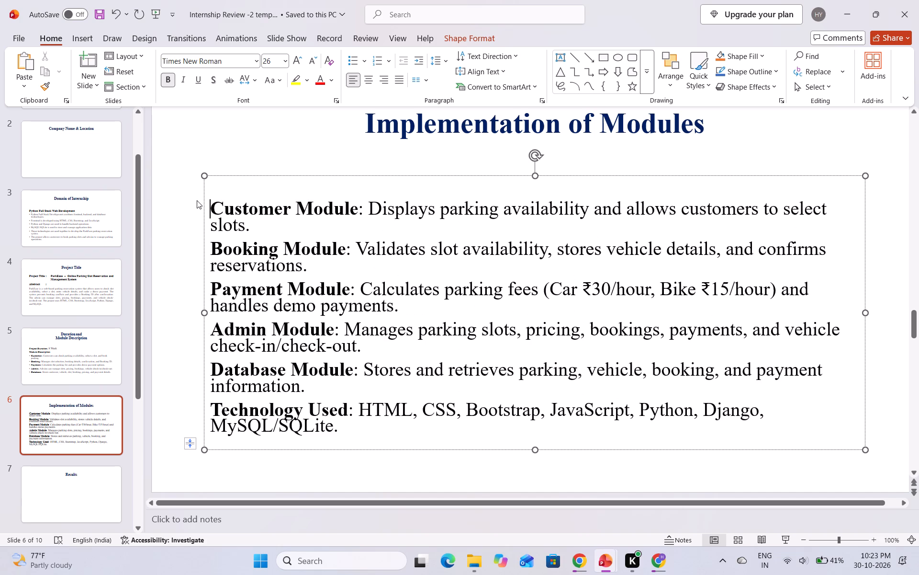
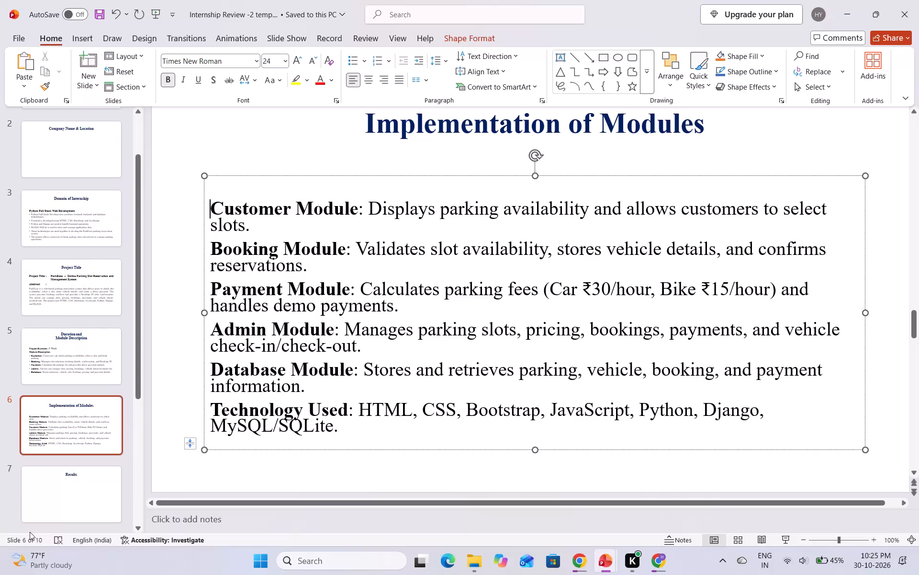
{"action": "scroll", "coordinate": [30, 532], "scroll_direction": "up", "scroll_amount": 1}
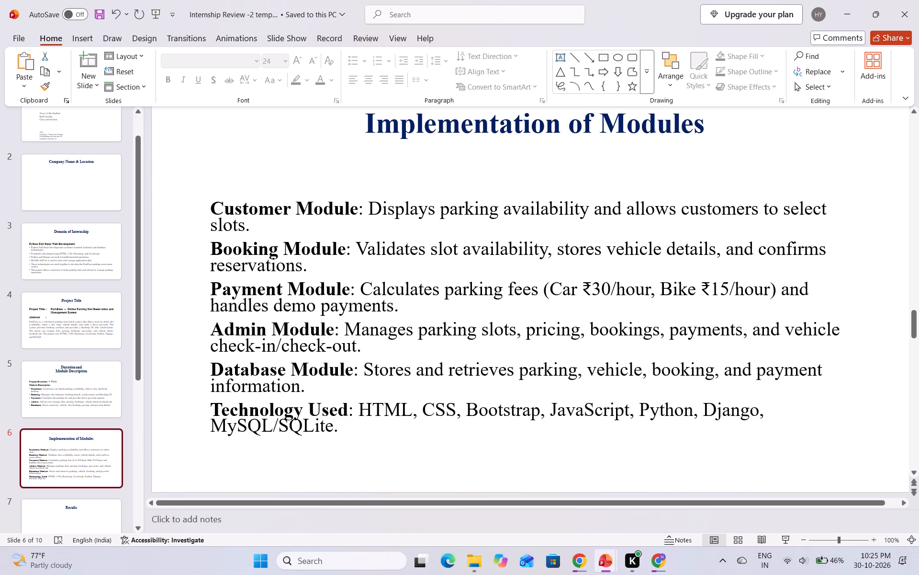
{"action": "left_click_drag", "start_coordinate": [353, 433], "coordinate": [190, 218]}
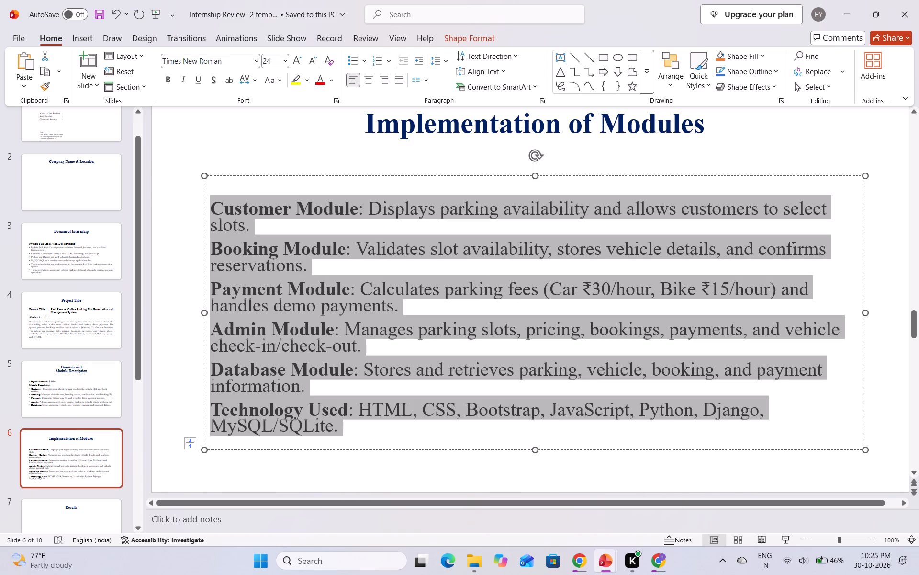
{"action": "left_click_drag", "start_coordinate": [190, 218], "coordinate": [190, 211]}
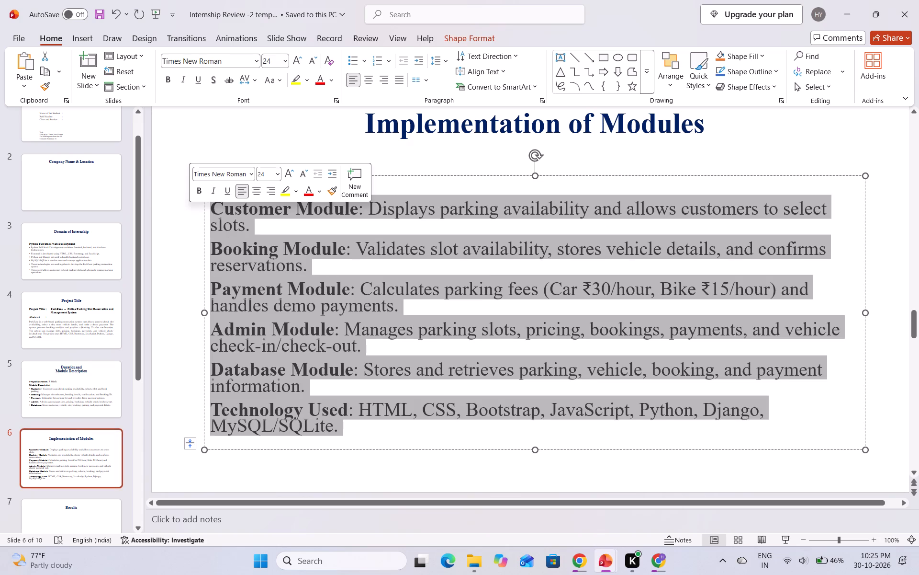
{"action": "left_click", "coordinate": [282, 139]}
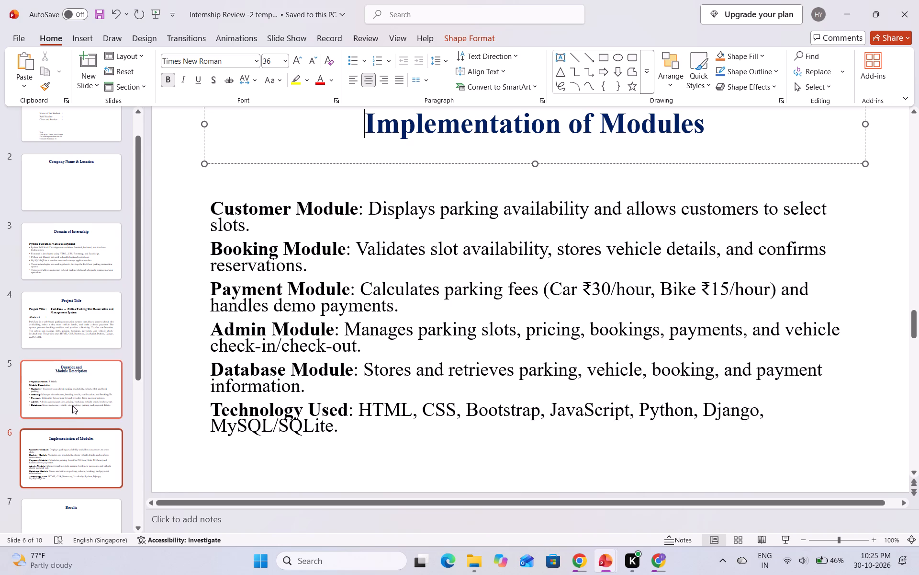
Open the Results slide, slide 7 of the presentation.
{"action": "scroll", "coordinate": [67, 413], "scroll_direction": "down", "scroll_amount": 2}
{"action": "left_click", "coordinate": [62, 441]}
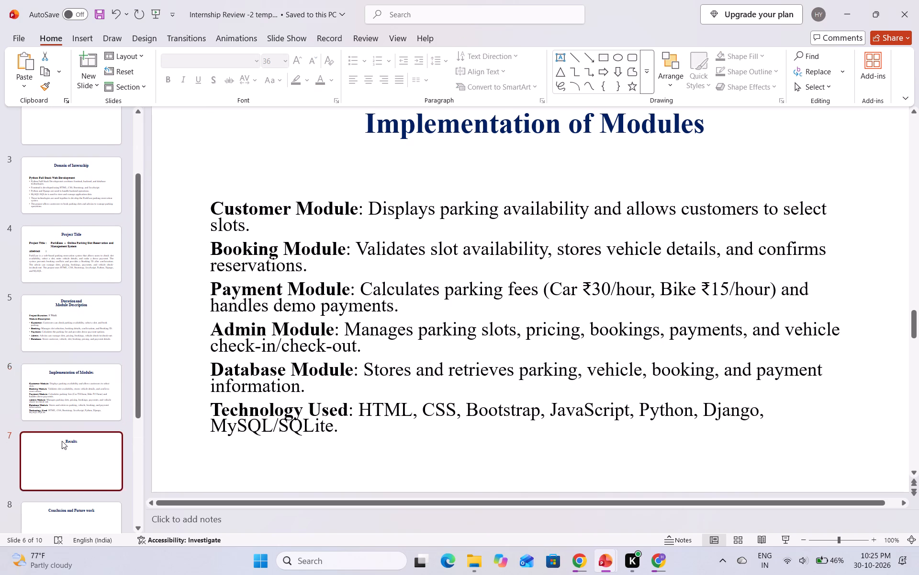
{"action": "scroll", "coordinate": [423, 213], "scroll_direction": "up", "scroll_amount": 1}
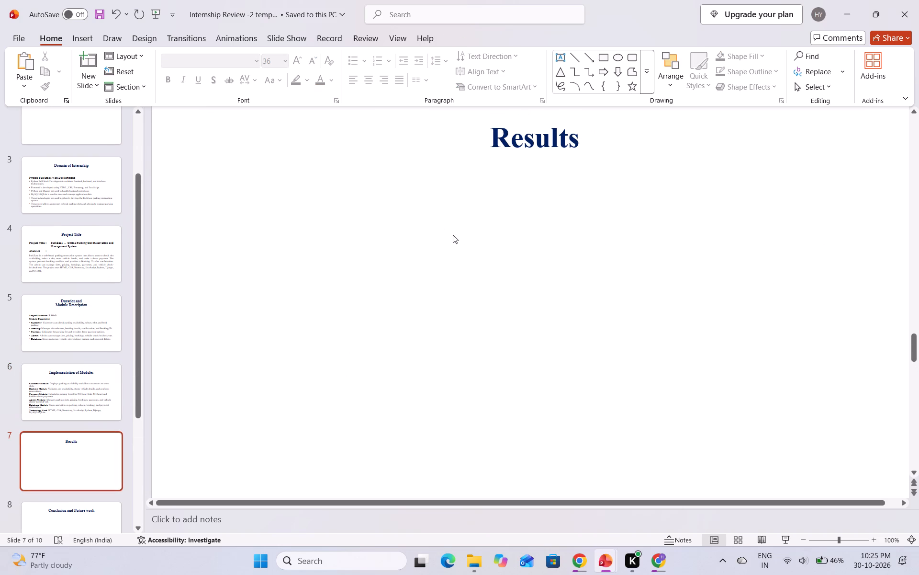
{"action": "scroll", "coordinate": [453, 235], "scroll_direction": "down", "scroll_amount": 1, "text": "ctrl"}
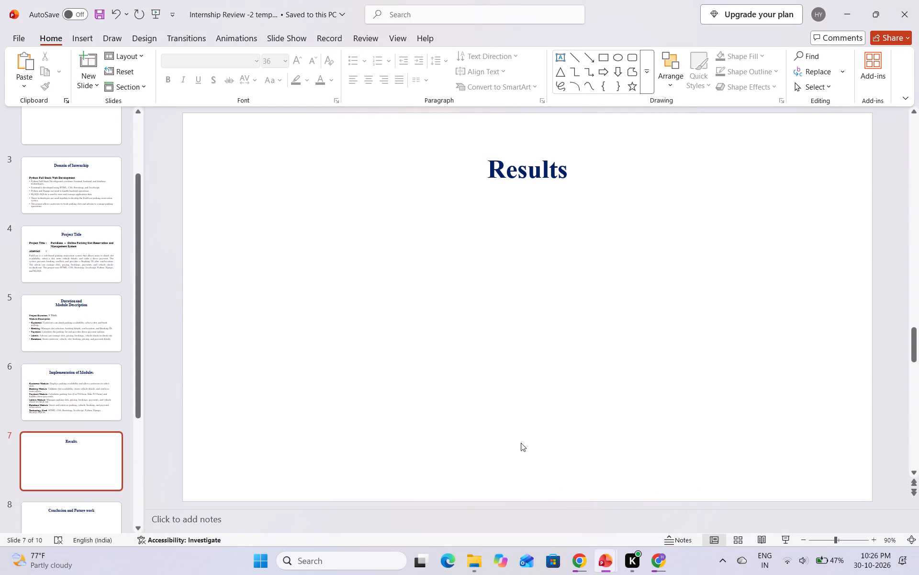
{"action": "left_click", "coordinate": [403, 268]}
{"action": "double_click", "coordinate": [404, 271]}
{"action": "double_click", "coordinate": [487, 311]}
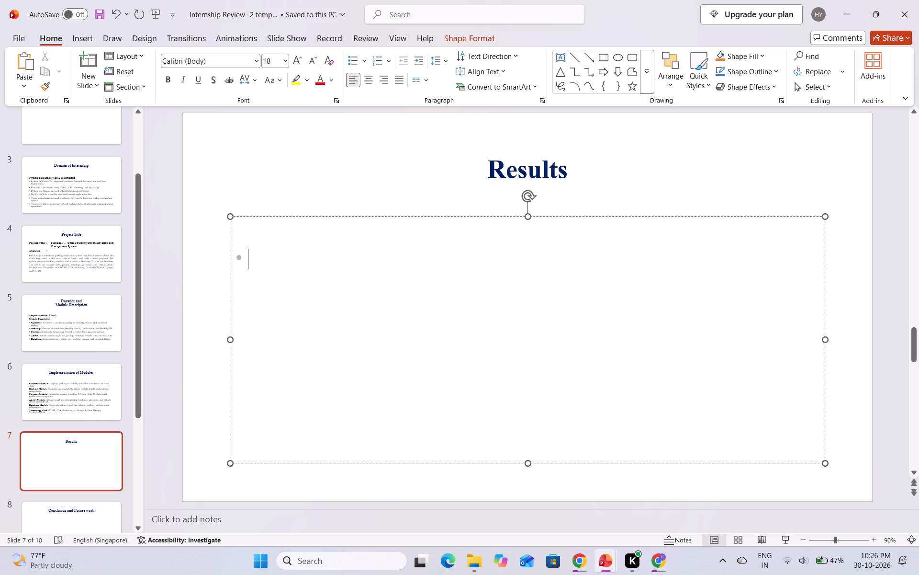
{"action": "key", "text": "ctrl+v"}
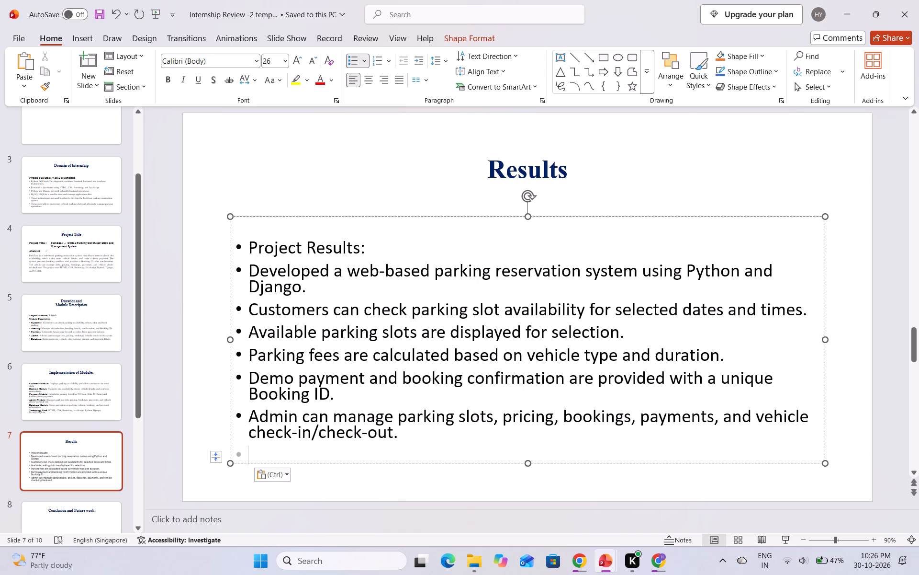
Format the "Project Results:" line as bold Times New Roman at size 28.
{"action": "left_click_drag", "start_coordinate": [370, 246], "coordinate": [286, 246]}
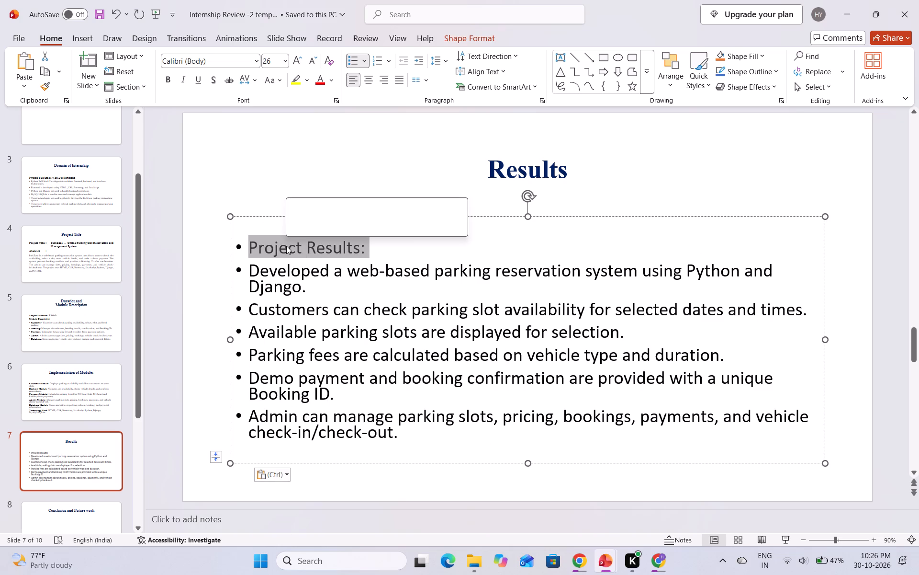
{"action": "left_click", "coordinate": [349, 209]}
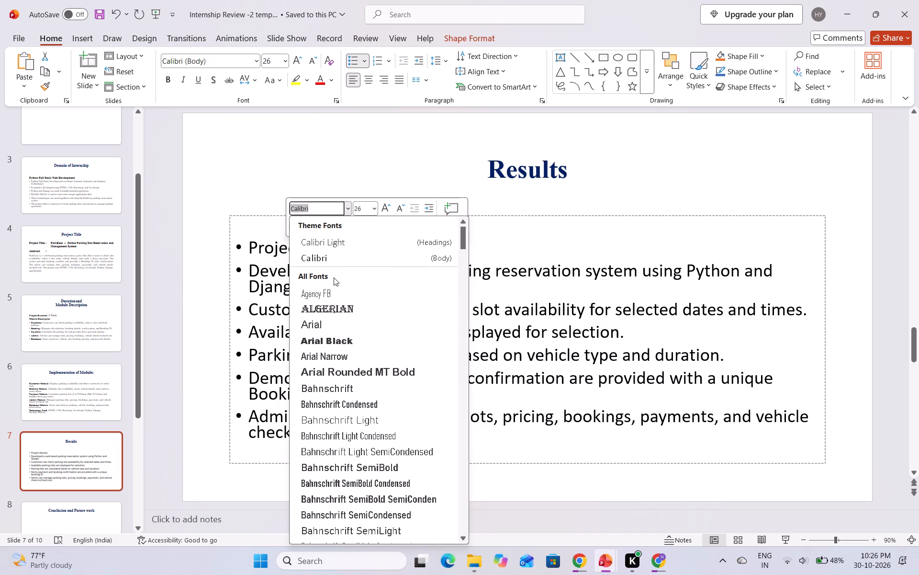
{"action": "type", "text": "ti"}
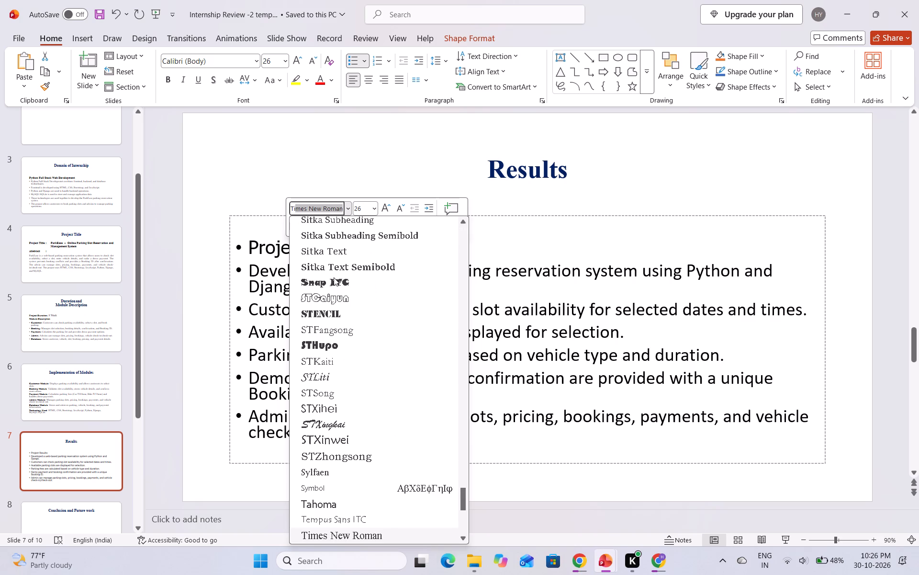
{"action": "key", "text": "Return"}
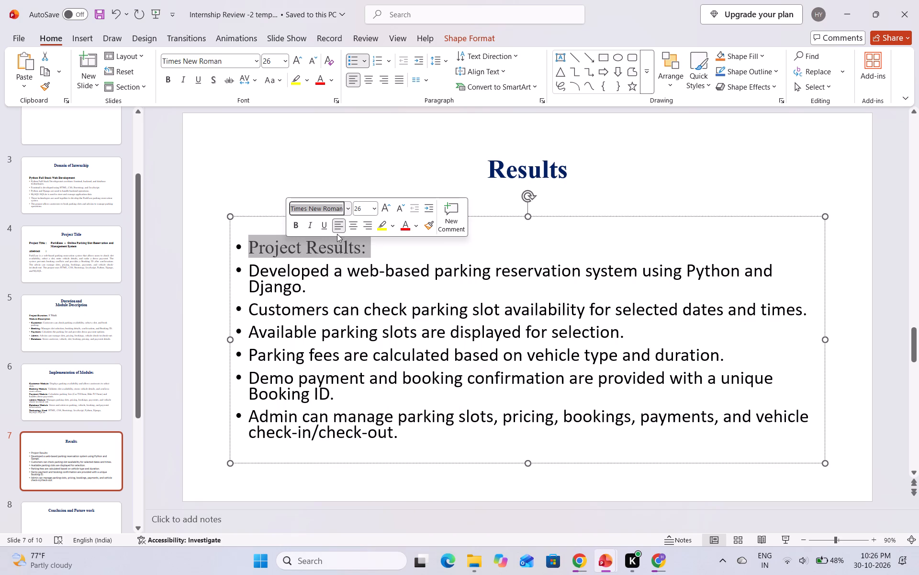
{"action": "left_click", "coordinate": [373, 210]}
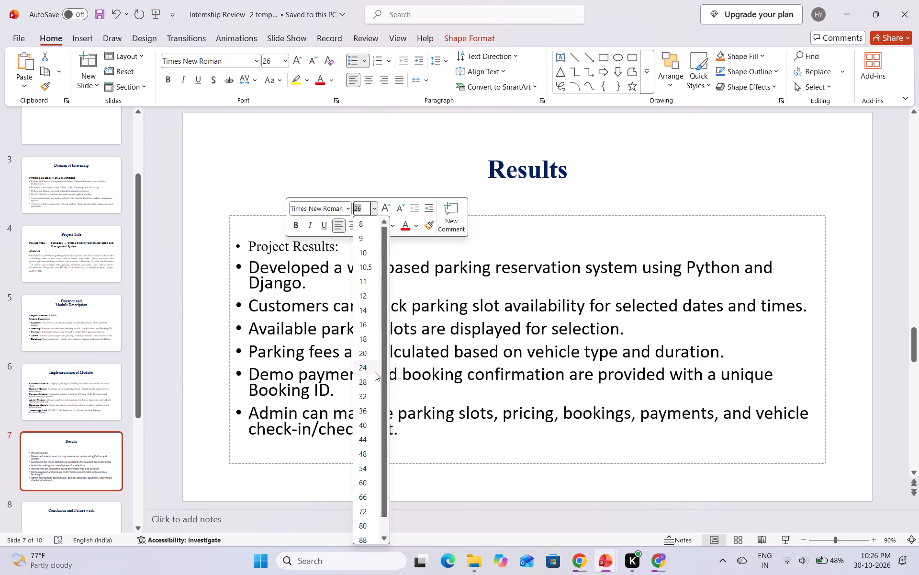
{"action": "left_click", "coordinate": [376, 376]}
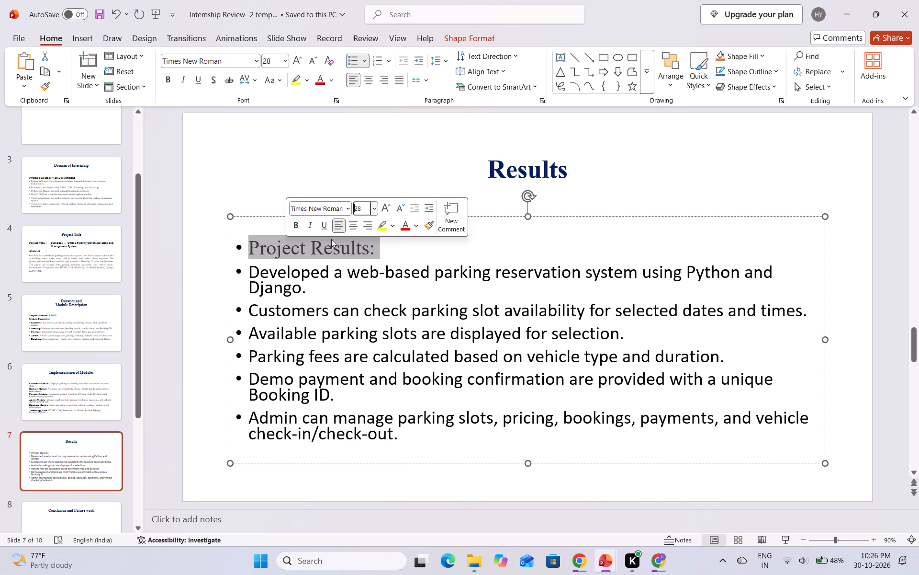
{"action": "left_click", "coordinate": [292, 228]}
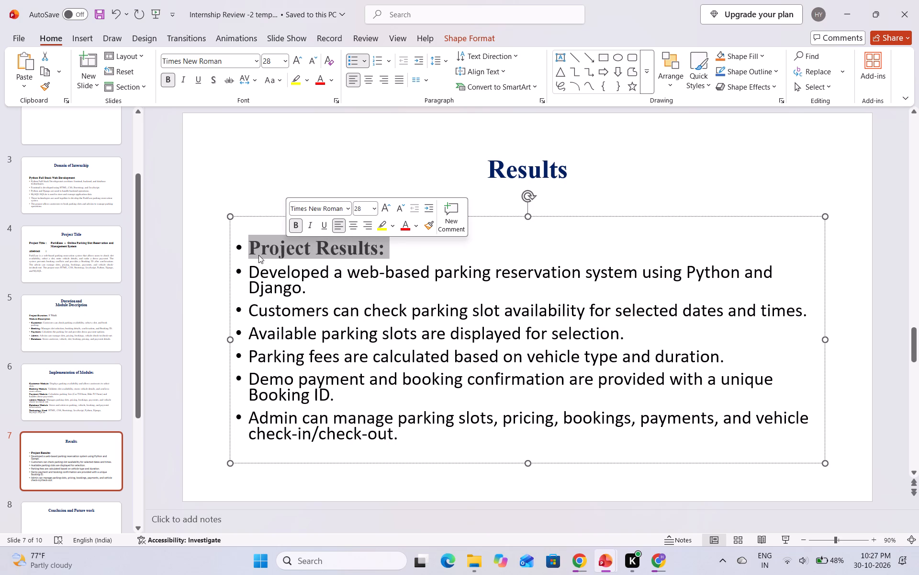
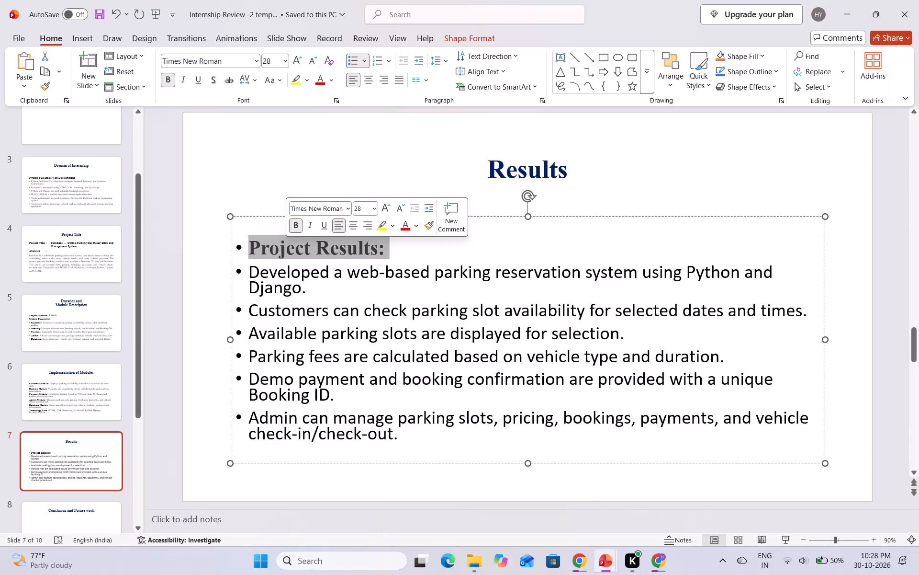
Remove the bullet from the "Project Results:" line and delete the empty line above it on the Results slide.
{"action": "left_click", "coordinate": [452, 295]}
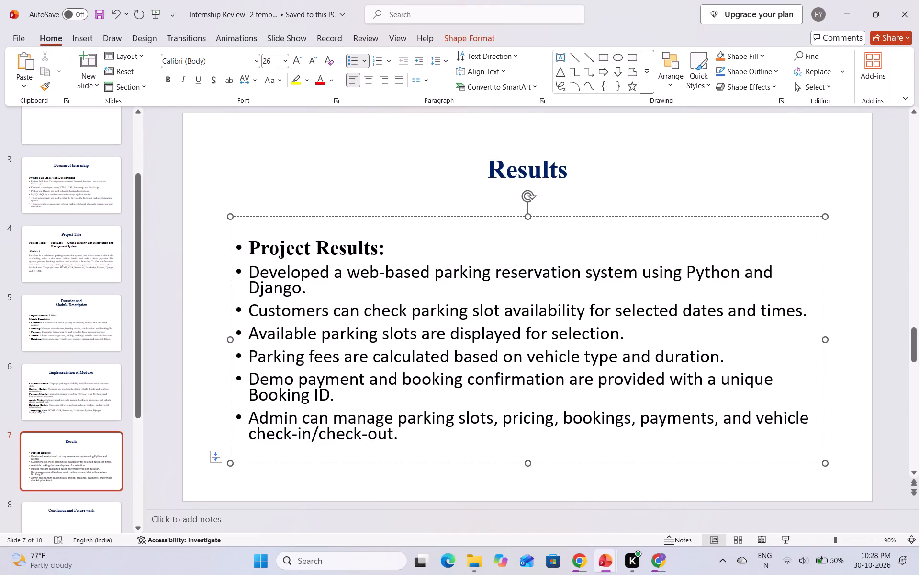
{"action": "left_click", "coordinate": [247, 246]}
{"action": "key", "text": "BackSpace"}
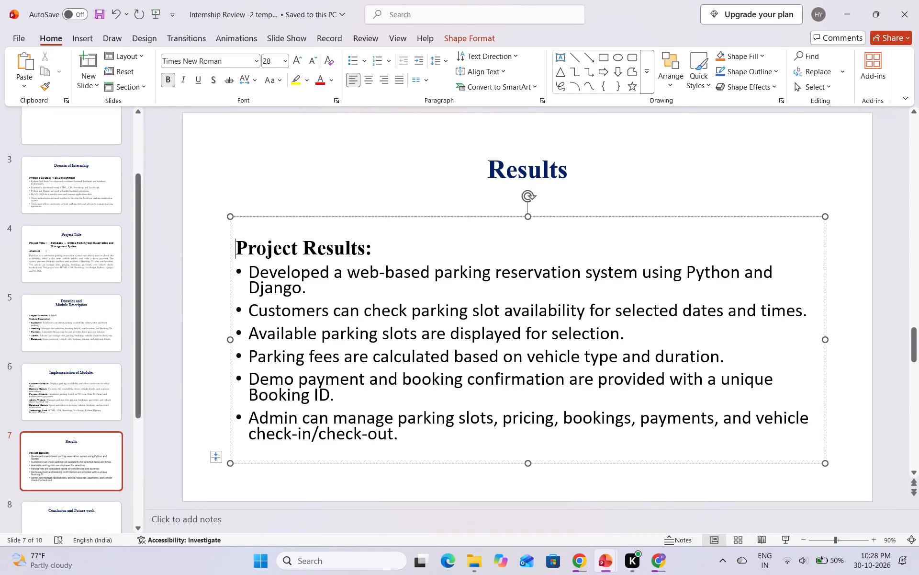
{"action": "key", "text": "BackSpace"}
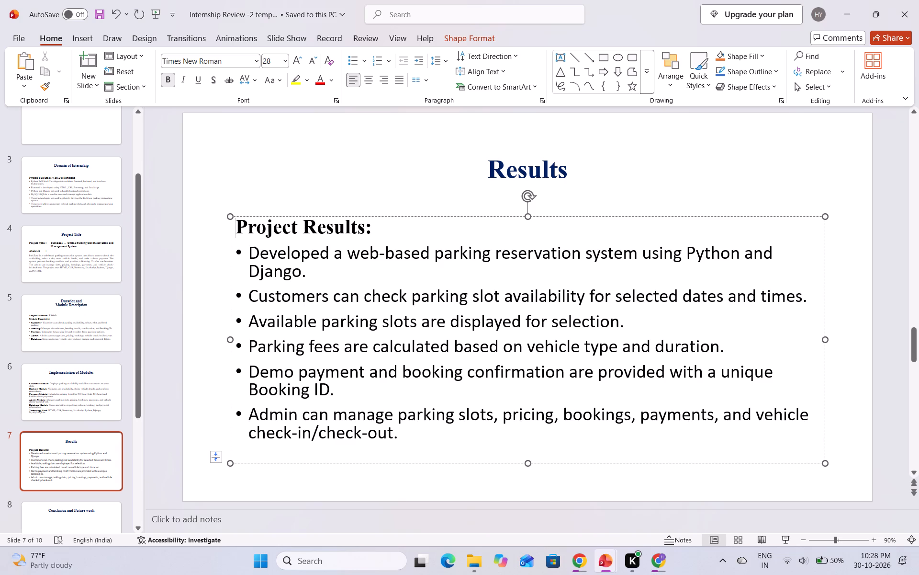
Change the font of the six bullet points under "Project Results:" to Times New Roman.
{"action": "left_click_drag", "start_coordinate": [411, 446], "coordinate": [251, 254]}
{"action": "left_click_drag", "start_coordinate": [245, 245], "coordinate": [244, 259]}
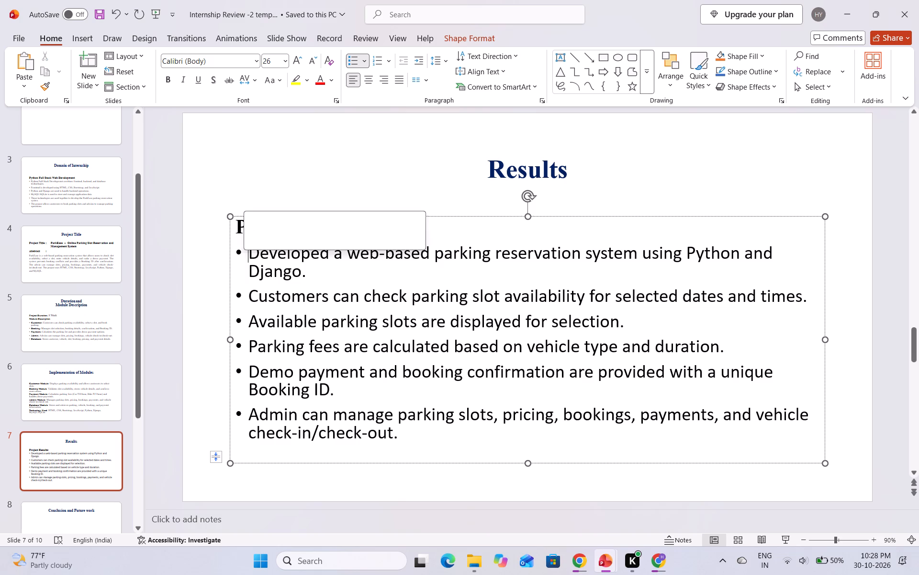
{"action": "left_click", "coordinate": [396, 442]}
{"action": "left_click_drag", "start_coordinate": [403, 438], "coordinate": [281, 337]}
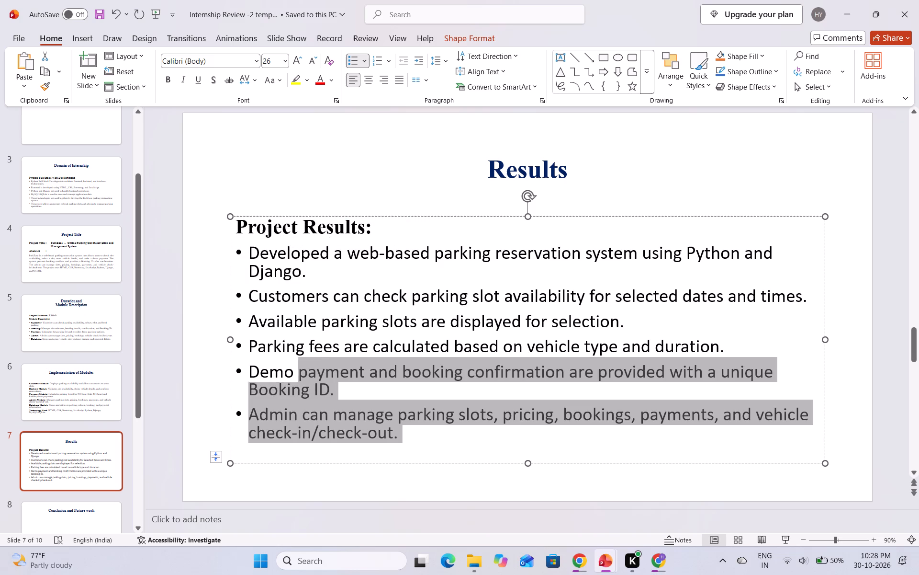
{"action": "left_click_drag", "start_coordinate": [281, 337], "coordinate": [234, 257]}
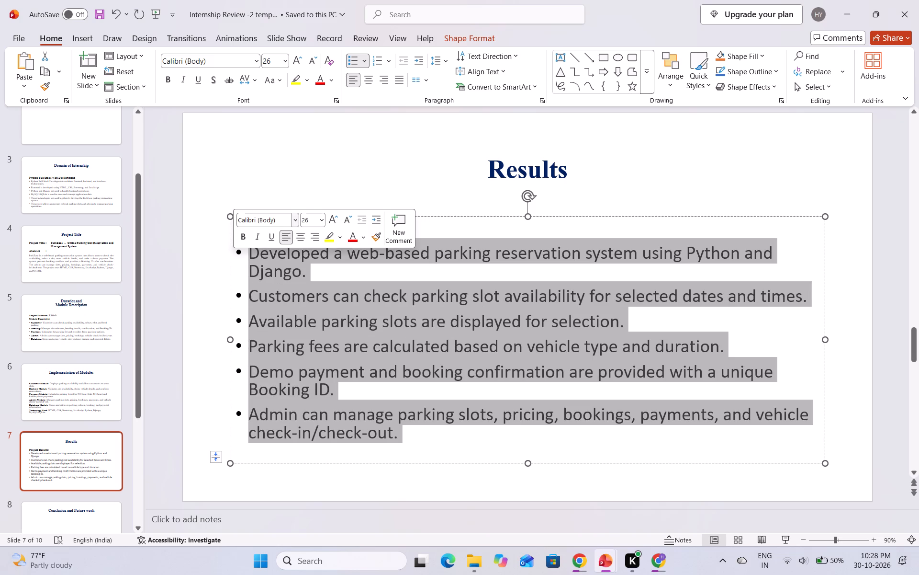
{"action": "left_click", "coordinate": [255, 66]}
{"action": "left_click", "coordinate": [216, 141]}
{"action": "left_click", "coordinate": [471, 365]}
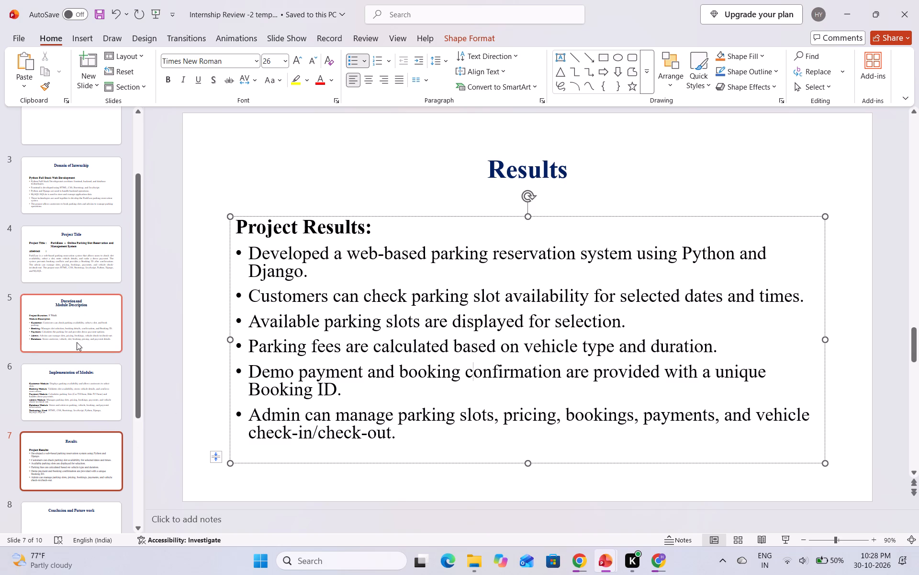
Open the Conclusion and Future work slide, slide 8 of the presentation.
{"action": "scroll", "coordinate": [76, 344], "scroll_direction": "down", "scroll_amount": 2}
{"action": "left_click", "coordinate": [82, 459]}
{"action": "scroll", "coordinate": [700, 158], "scroll_direction": "down", "scroll_amount": 1}
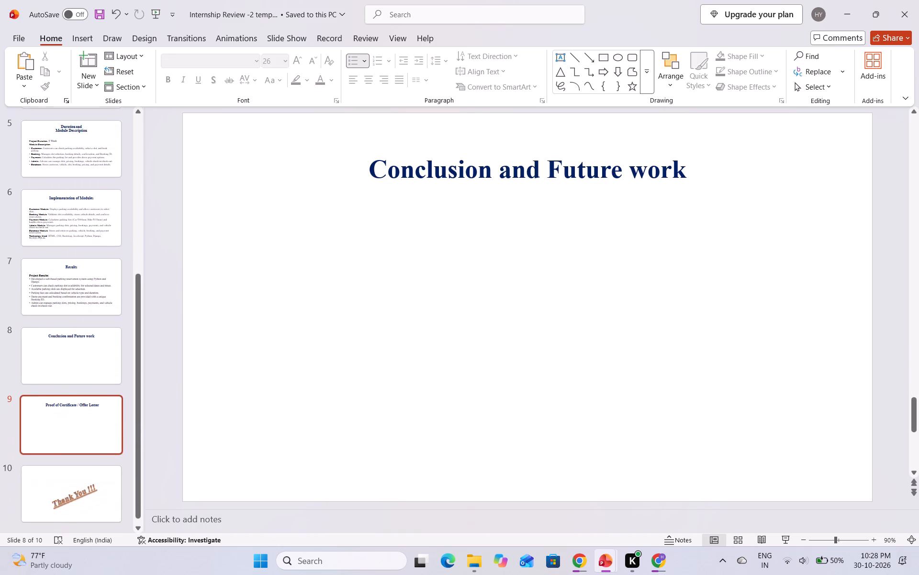
{"action": "left_click", "coordinate": [52, 350]}
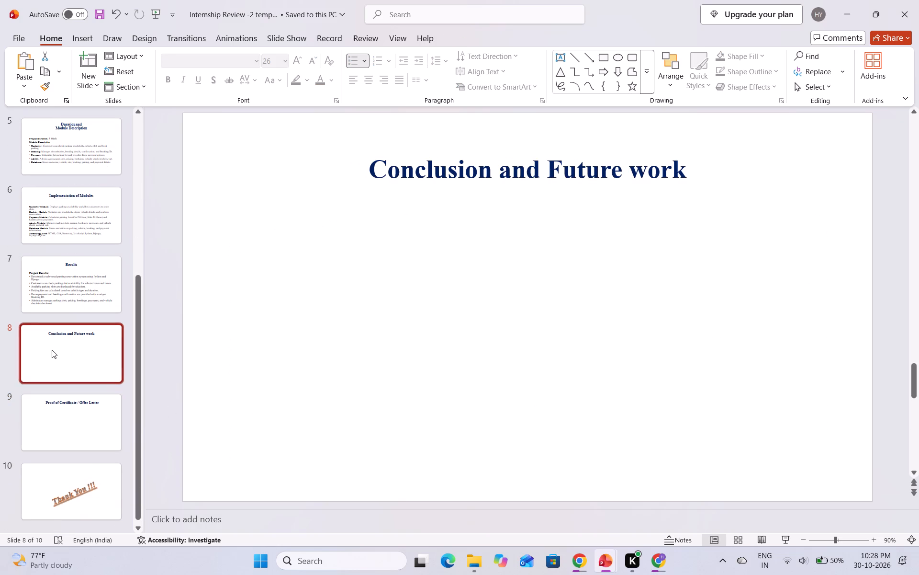
{"action": "left_click", "coordinate": [597, 561]}
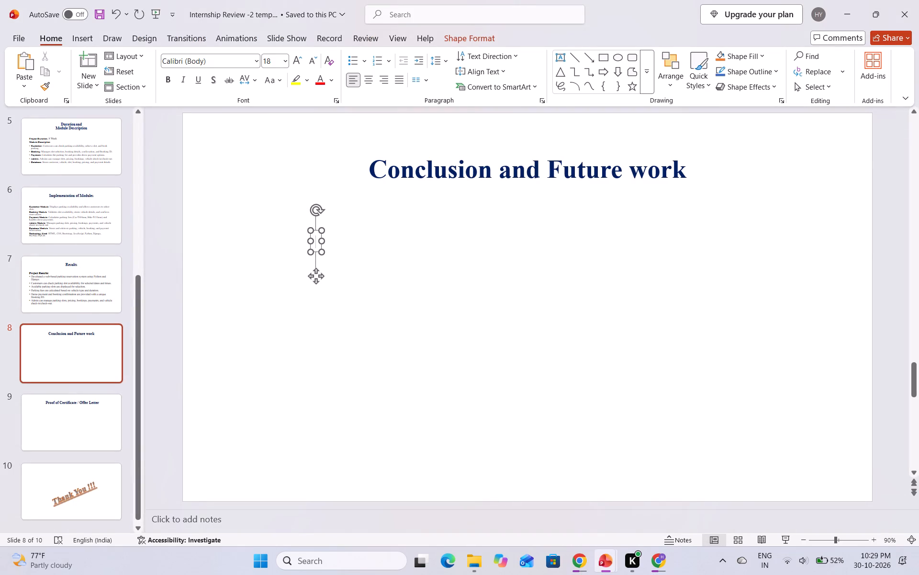
{"action": "left_click", "coordinate": [365, 268]}
{"action": "key", "text": "ctrl+v"}
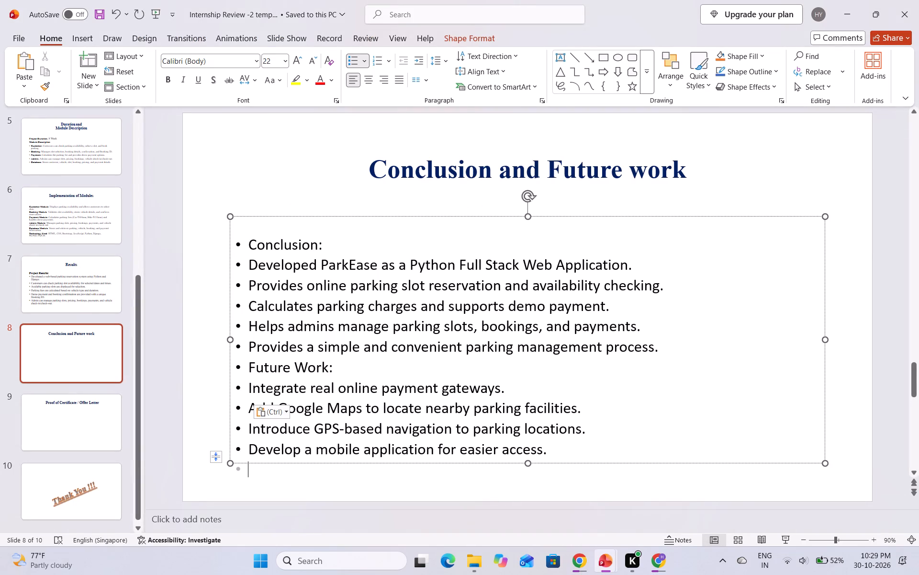
Change the font of all body text on the Conclusion and Future work slide to Times New Roman.
{"action": "left_click_drag", "start_coordinate": [558, 454], "coordinate": [529, 449]}
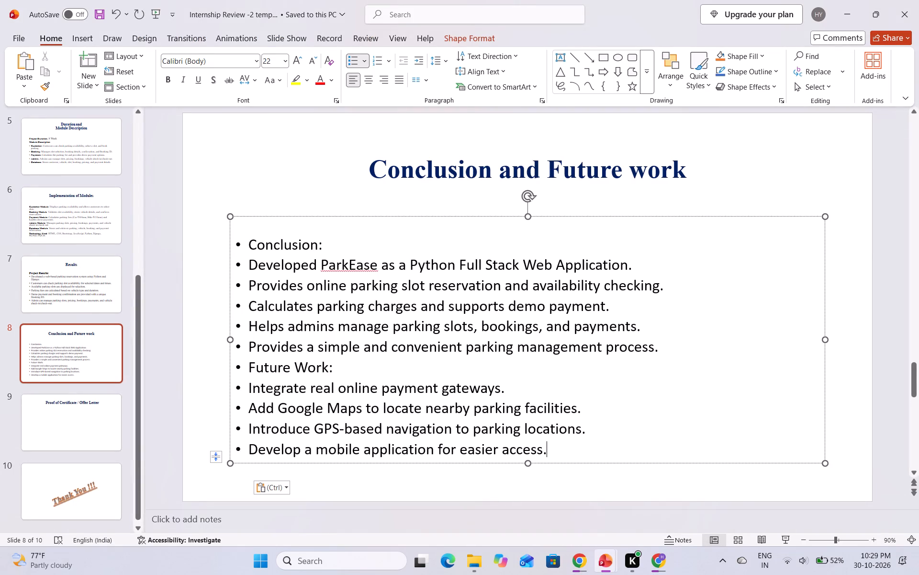
{"action": "left_click_drag", "start_coordinate": [529, 449], "coordinate": [267, 240]}
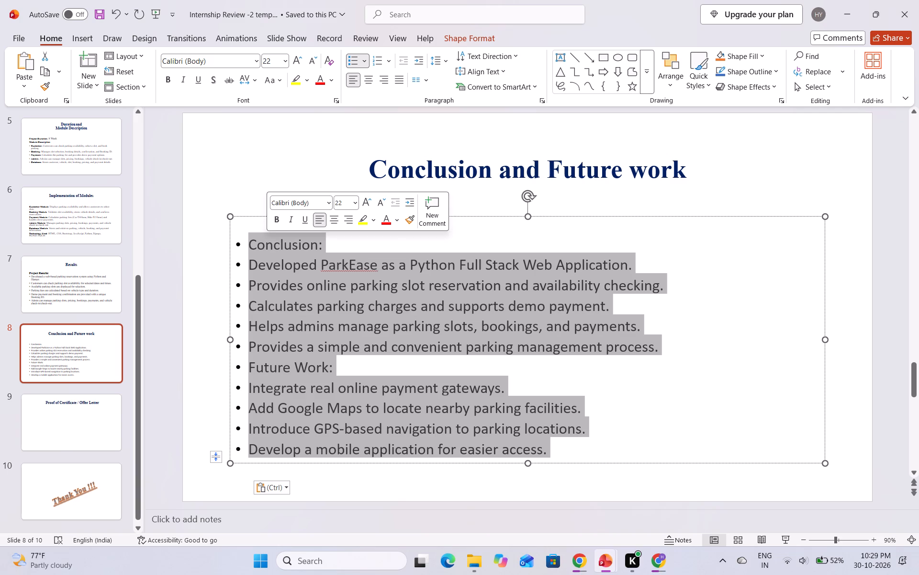
{"action": "left_click", "coordinate": [326, 206]}
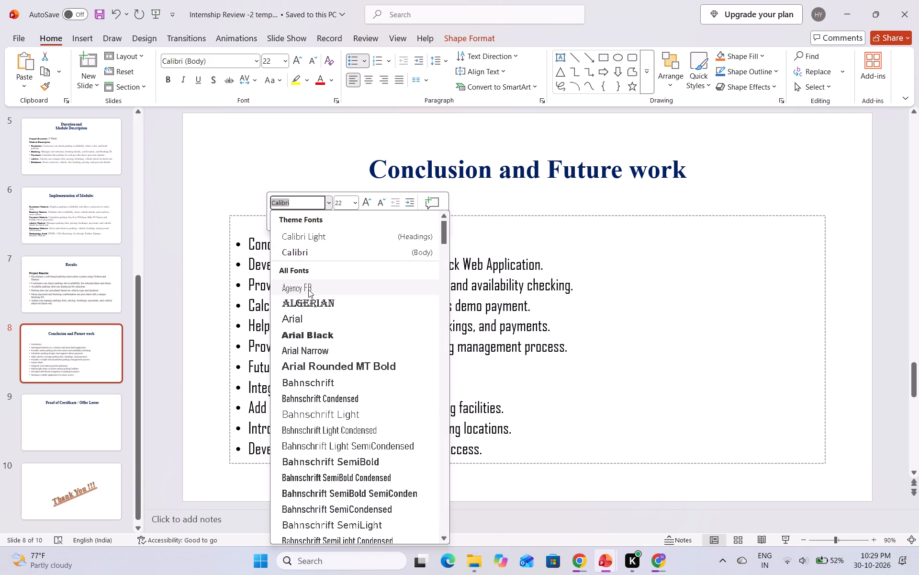
{"action": "key", "text": "t"}
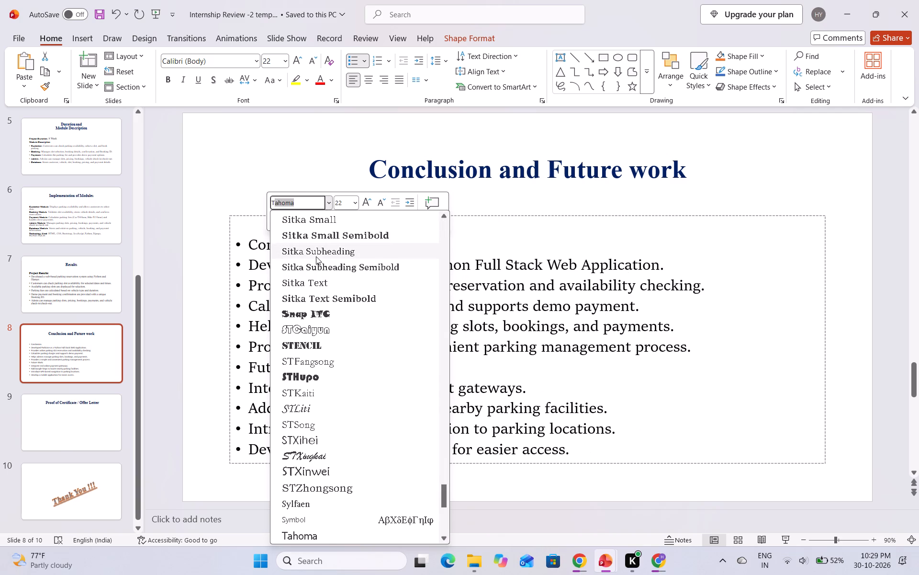
{"action": "type", "text": "im"}
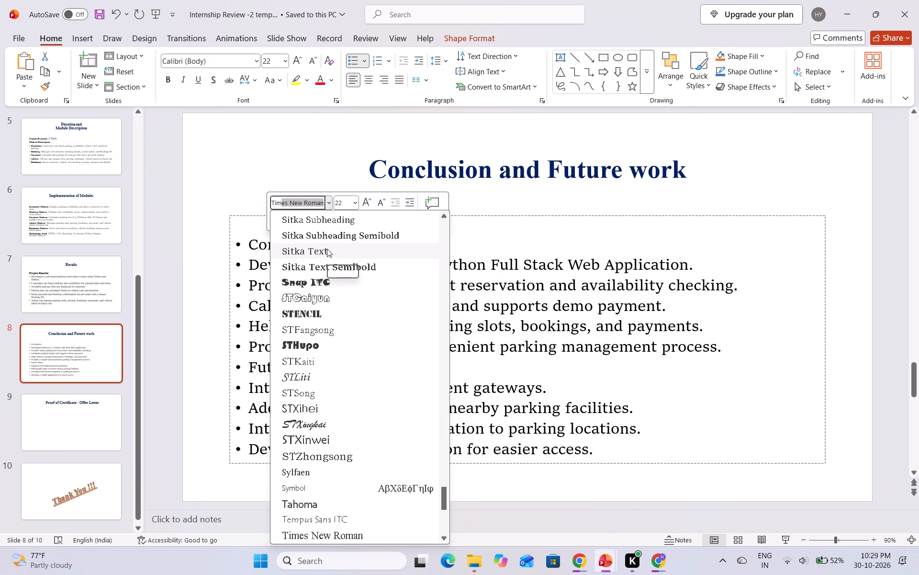
{"action": "key", "text": "Return"}
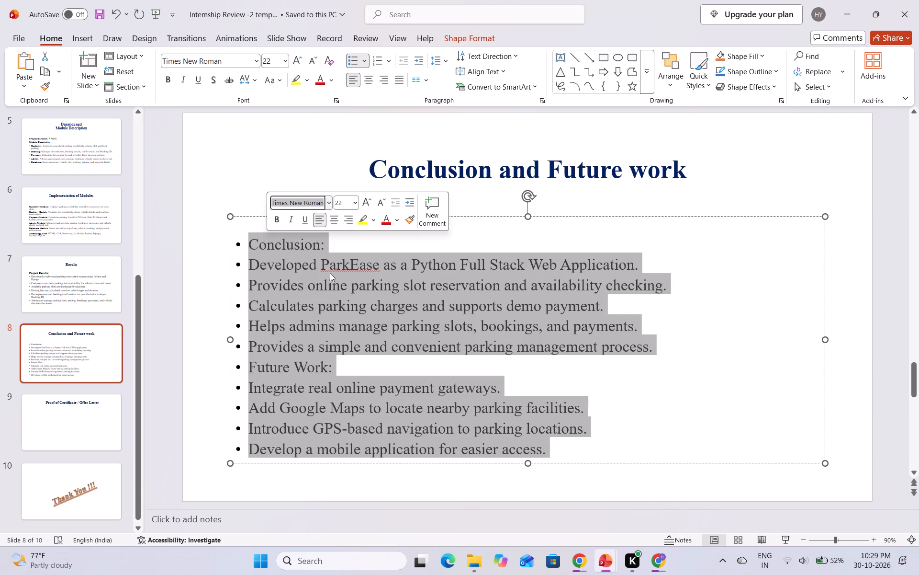
Set the font size of all body text on the Conclusion and Future work slide to 24.
{"action": "left_click", "coordinate": [354, 202]}
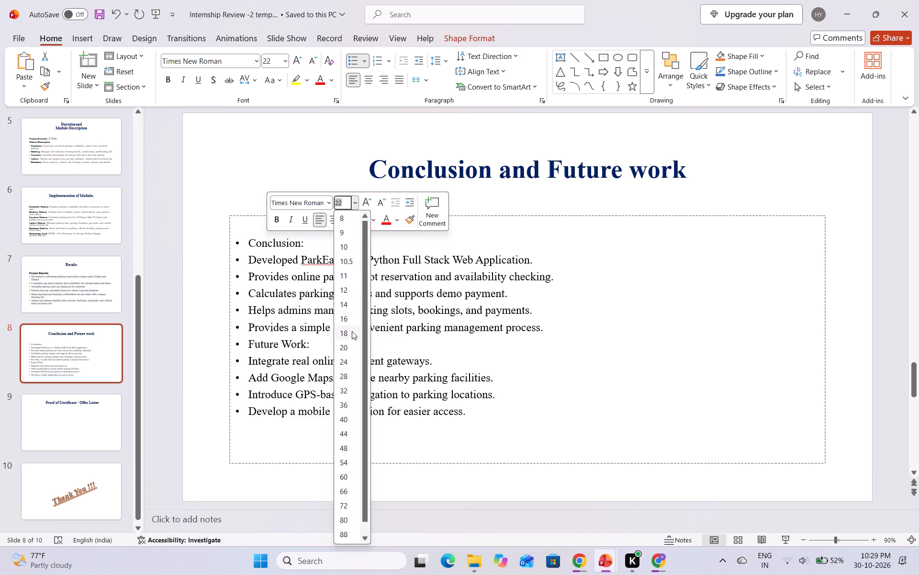
{"action": "left_click", "coordinate": [351, 357]}
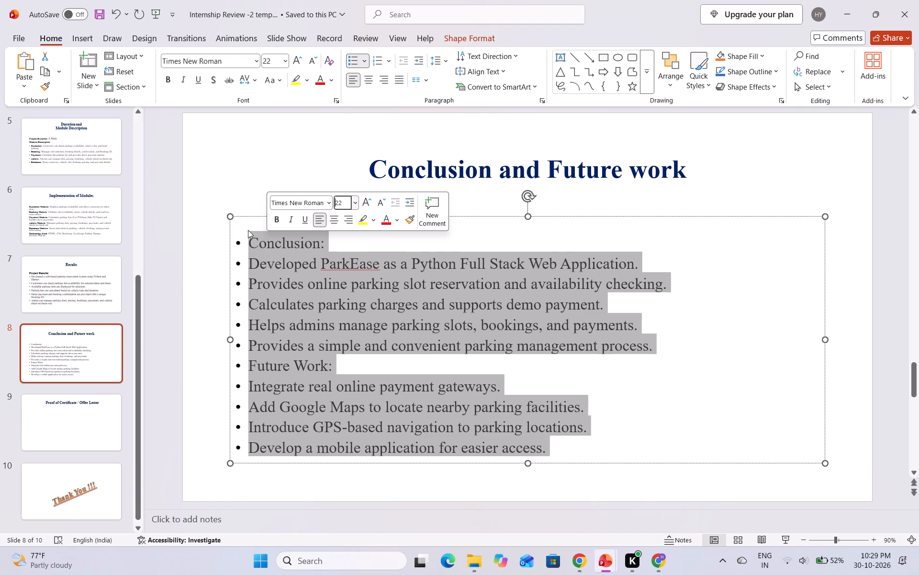
{"action": "left_click", "coordinate": [354, 205]}
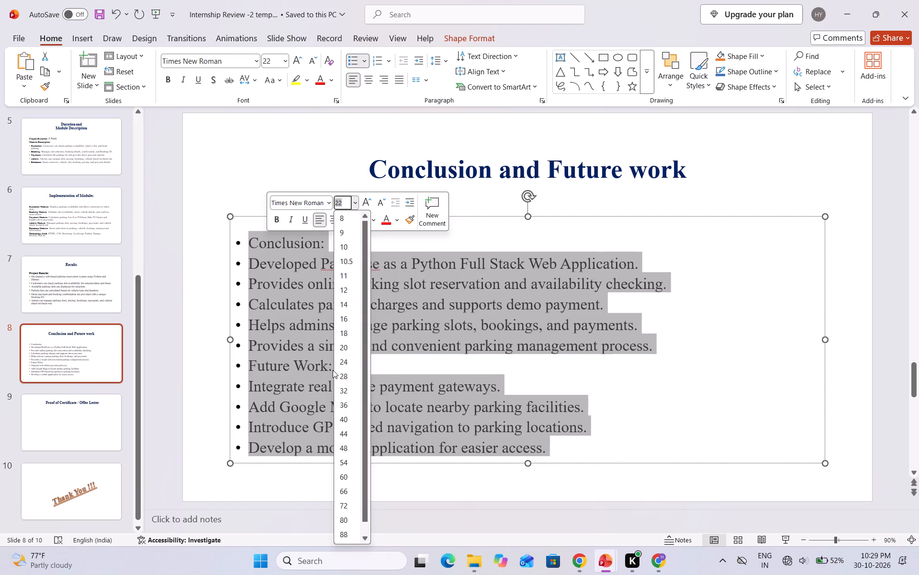
{"action": "left_click", "coordinate": [338, 359]}
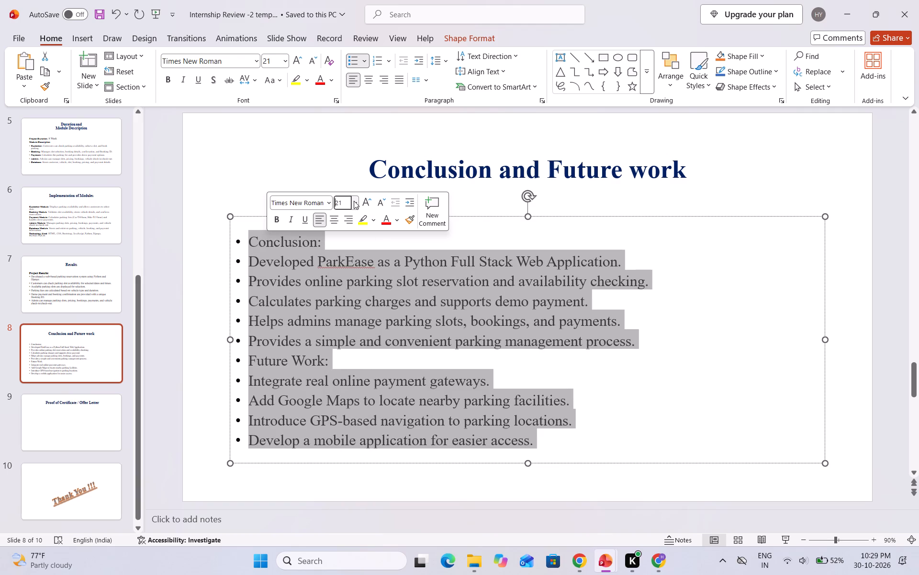
{"action": "left_click", "coordinate": [354, 201]}
{"action": "left_click", "coordinate": [344, 365]}
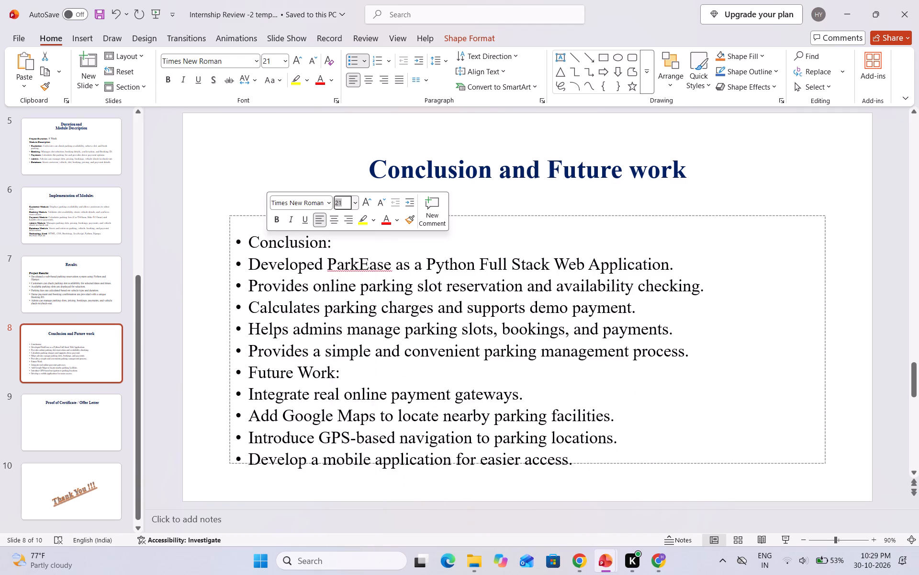
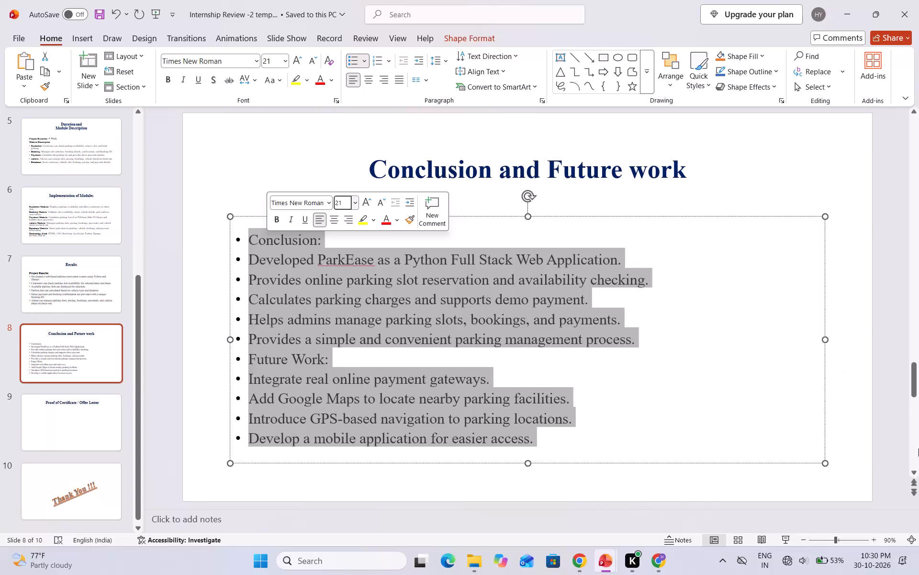
Check the Wi-Fi connection status and available networks in Windows, returning to the PowerPoint slide.
{"action": "left_click", "coordinate": [788, 564]}
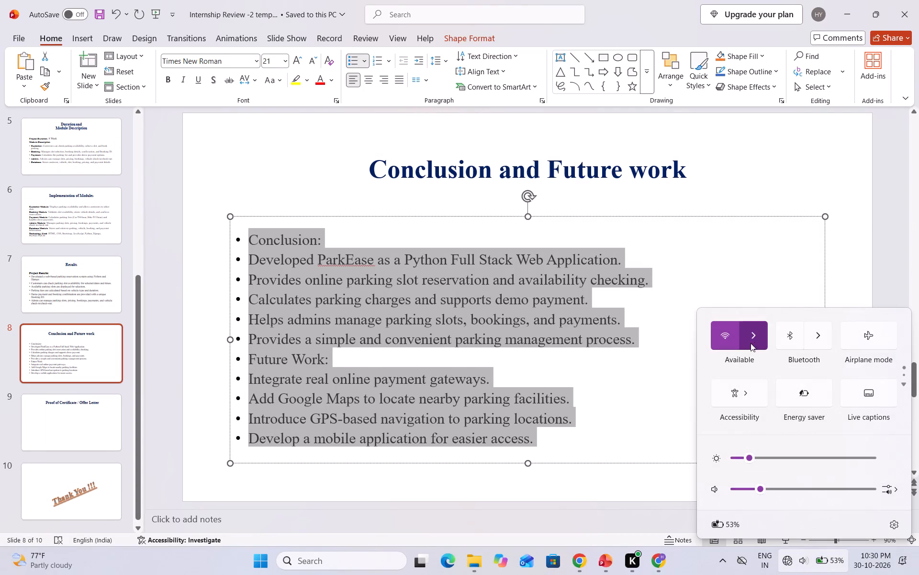
{"action": "left_click", "coordinate": [749, 334]}
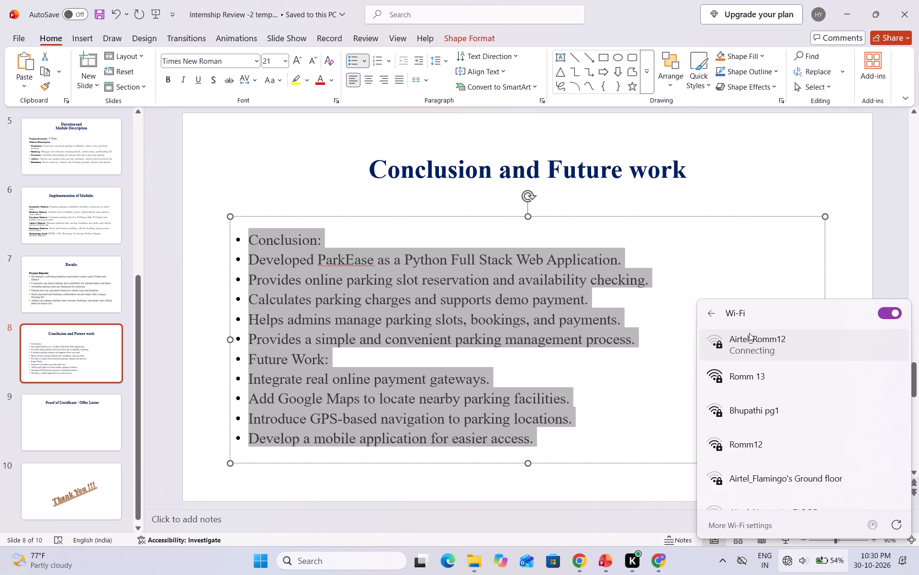
{"action": "left_click", "coordinate": [343, 306]}
Select the "Conclusion:" heading in the slide's body text and open its font size choices.
{"action": "left_click", "coordinate": [336, 233]}
{"action": "left_click_drag", "start_coordinate": [331, 236], "coordinate": [266, 237]}
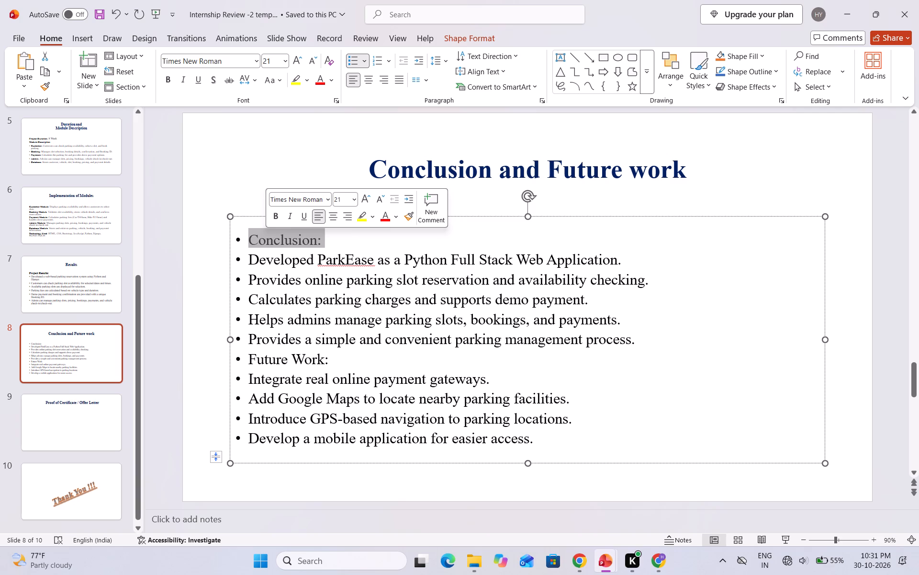
{"action": "left_click", "coordinate": [352, 195]}
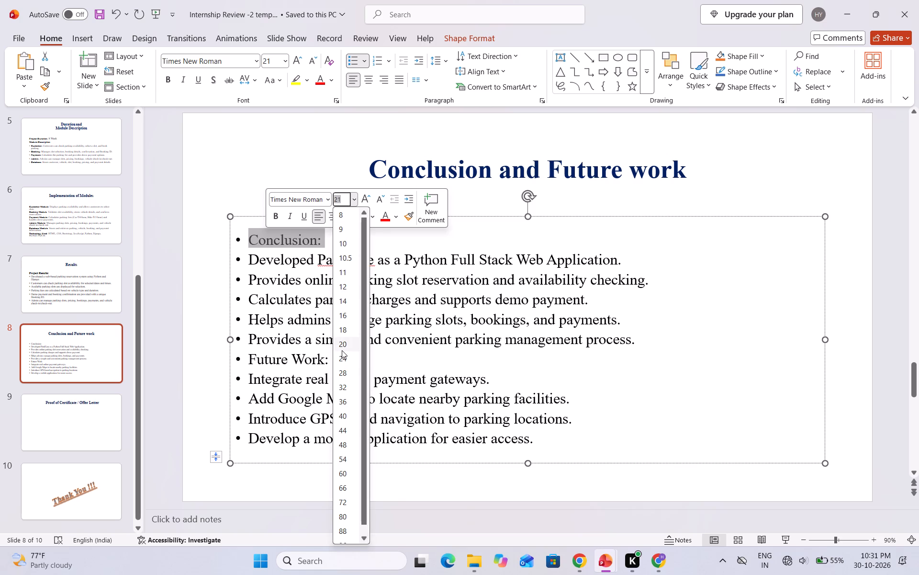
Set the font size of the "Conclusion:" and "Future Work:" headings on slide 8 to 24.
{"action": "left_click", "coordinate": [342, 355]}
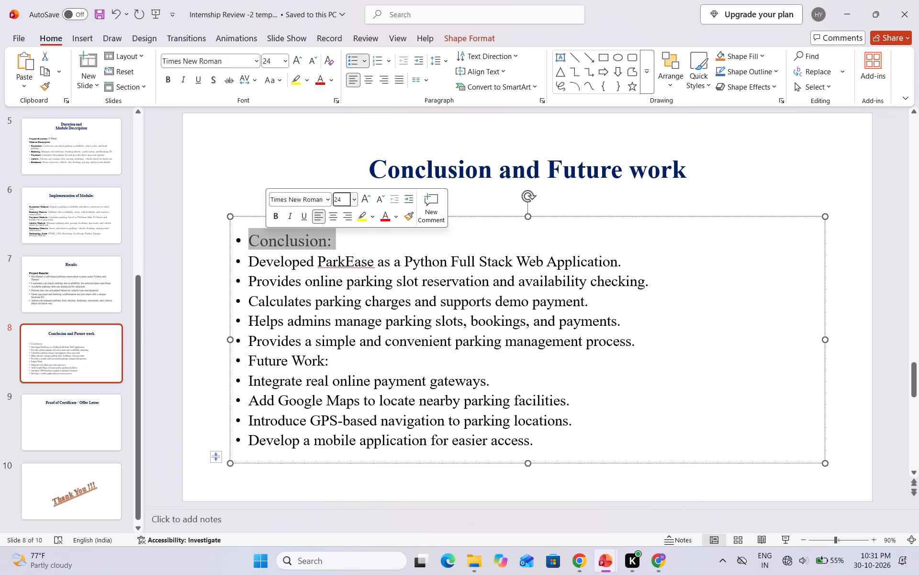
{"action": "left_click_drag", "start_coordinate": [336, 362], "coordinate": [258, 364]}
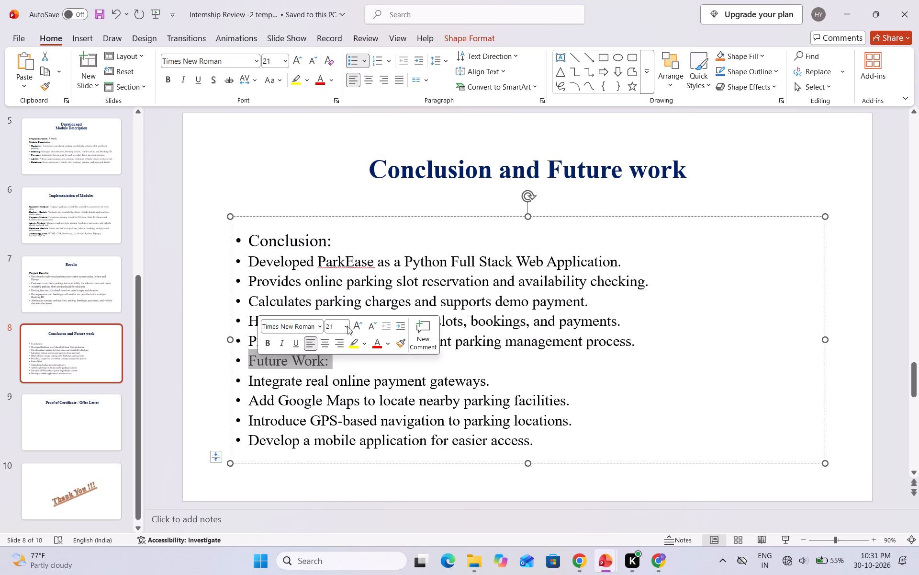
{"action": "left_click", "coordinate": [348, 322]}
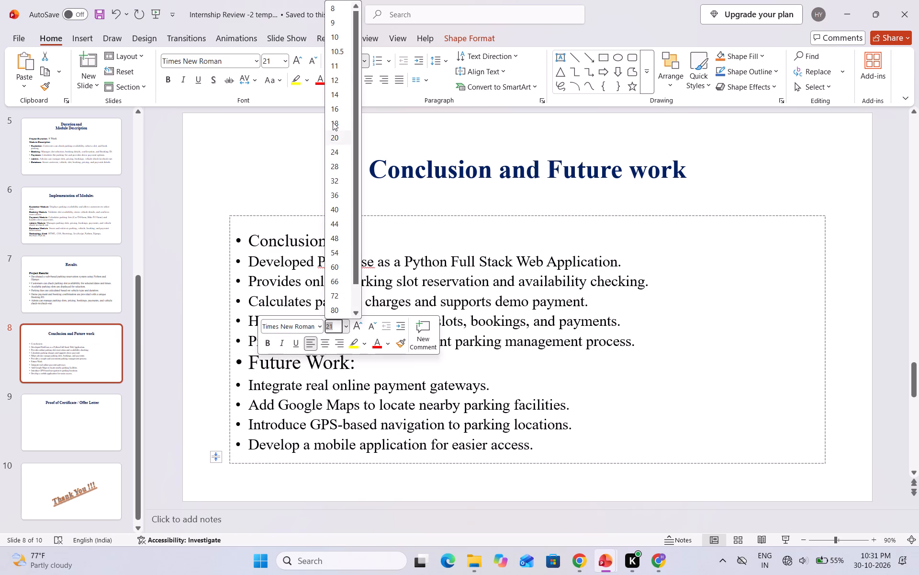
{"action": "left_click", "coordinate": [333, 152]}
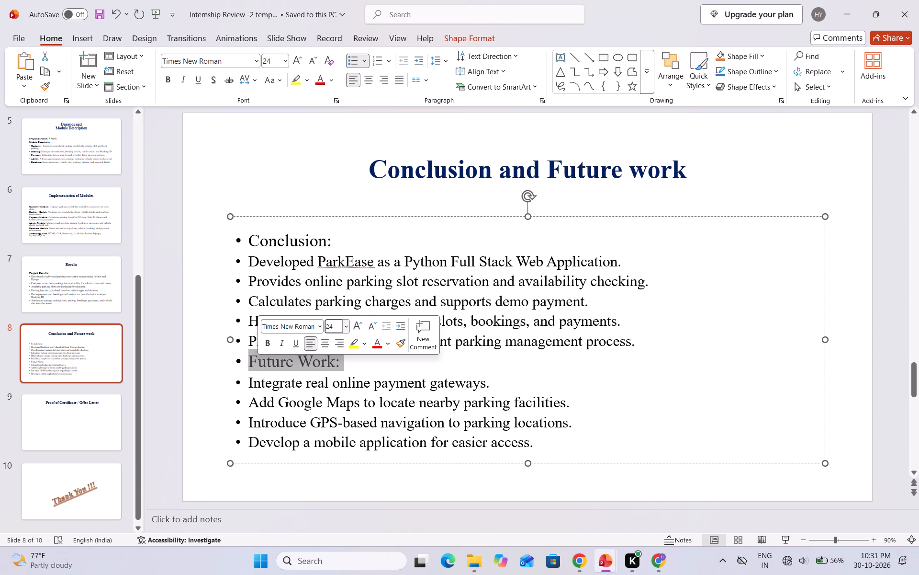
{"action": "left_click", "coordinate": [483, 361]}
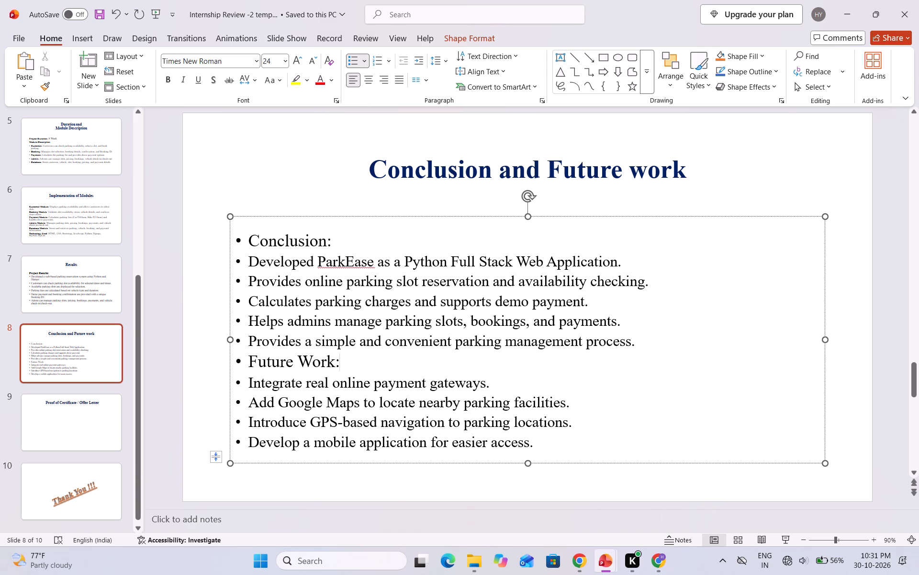
Make the "Conclusion:" heading bold and remove its bullet and the blank line above it.
{"action": "left_click_drag", "start_coordinate": [340, 241], "coordinate": [258, 248]}
{"action": "left_click", "coordinate": [269, 224]}
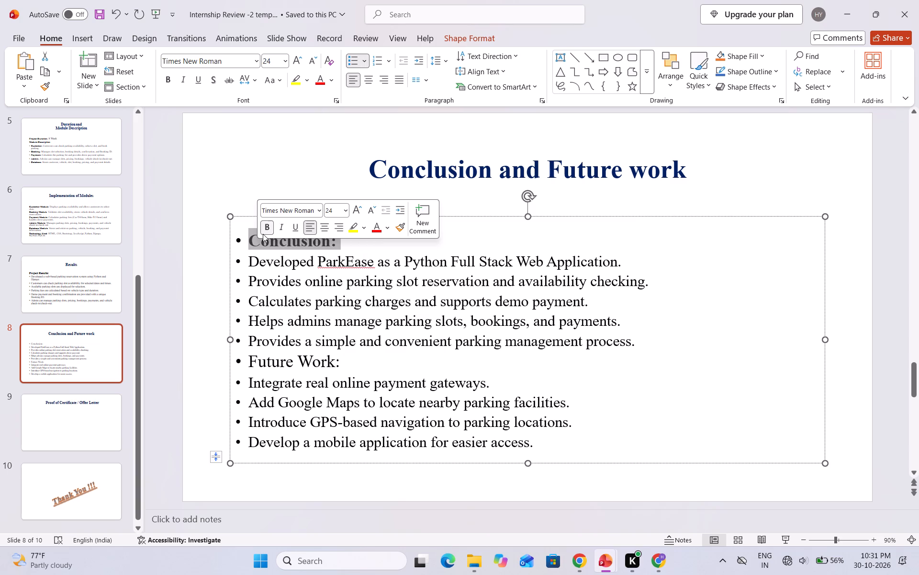
{"action": "left_click", "coordinate": [248, 244]}
{"action": "key", "text": "BackSpace"}
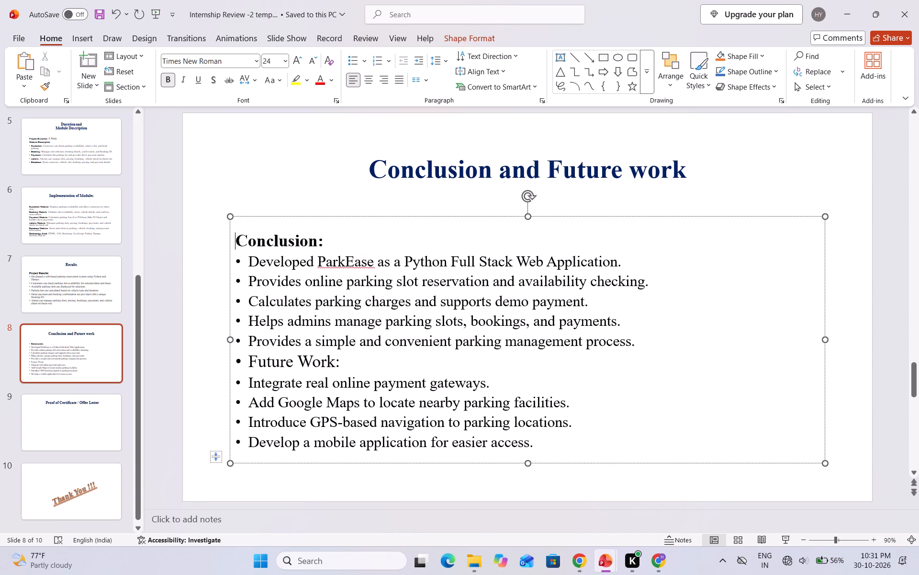
{"action": "key", "text": "BackSpace"}
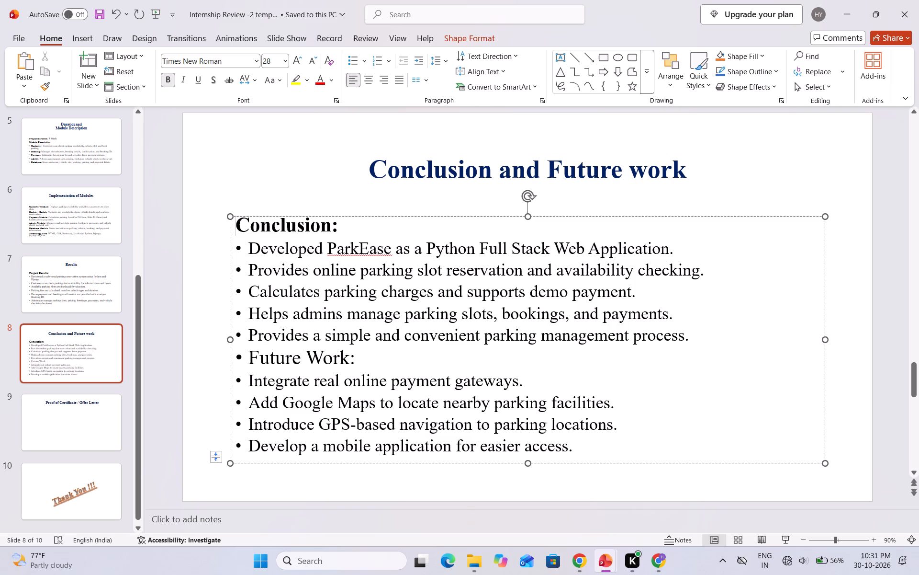
Remove the bullet from the "Future Work:" heading and make the heading bold.
{"action": "left_click", "coordinate": [249, 357]}
{"action": "key", "text": "BackSpace"}
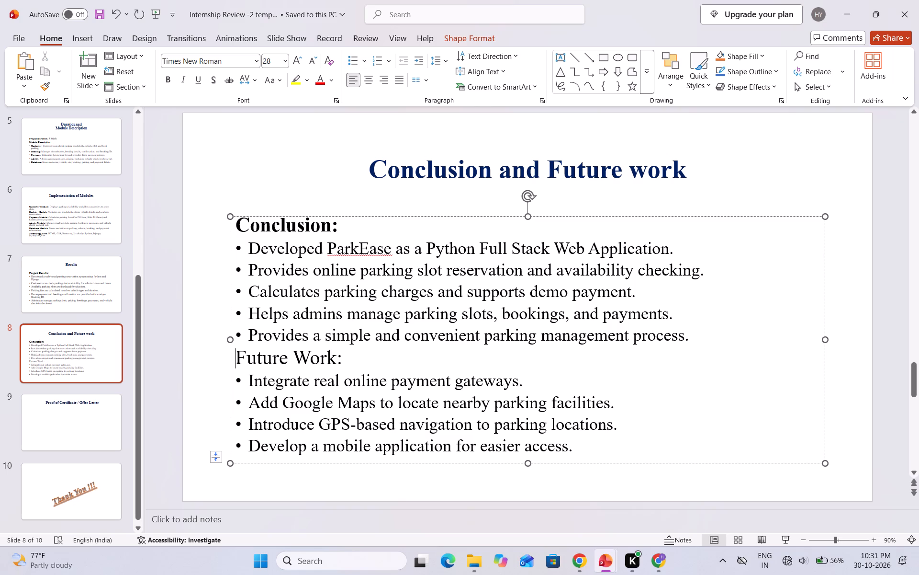
{"action": "left_click_drag", "start_coordinate": [345, 360], "coordinate": [240, 367]}
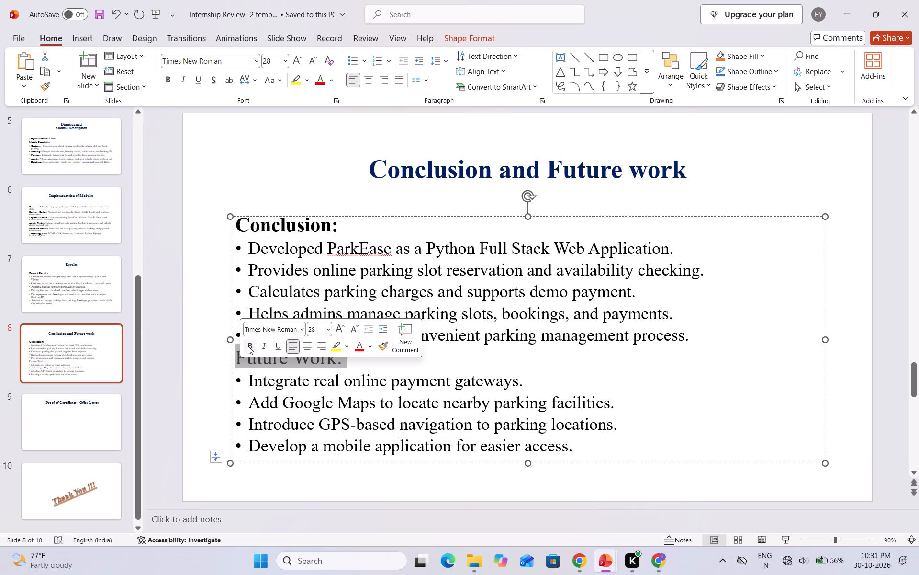
{"action": "left_click", "coordinate": [248, 346]}
Set the font size of the bold "Future Work:" and "Conclusion:" headings to 24.
{"action": "left_click", "coordinate": [329, 330]}
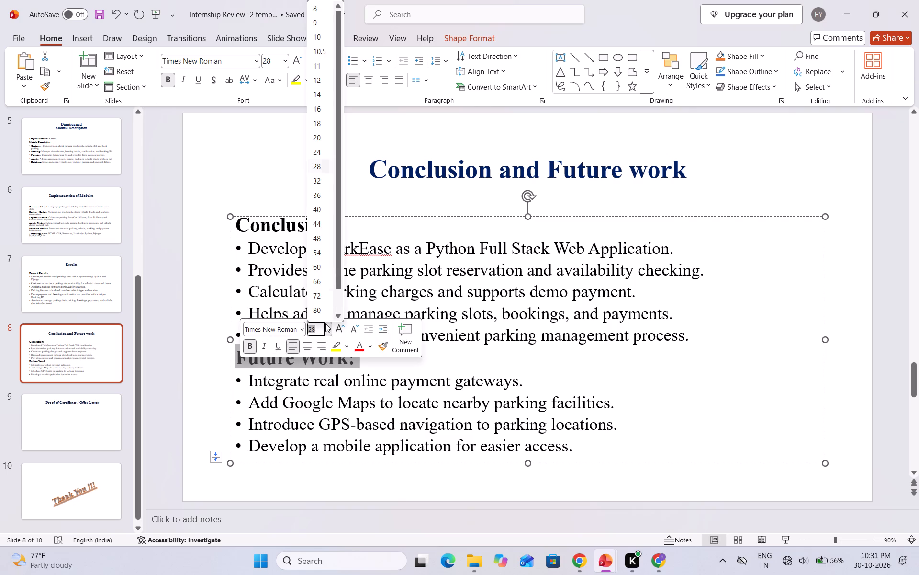
{"action": "left_click", "coordinate": [317, 149]}
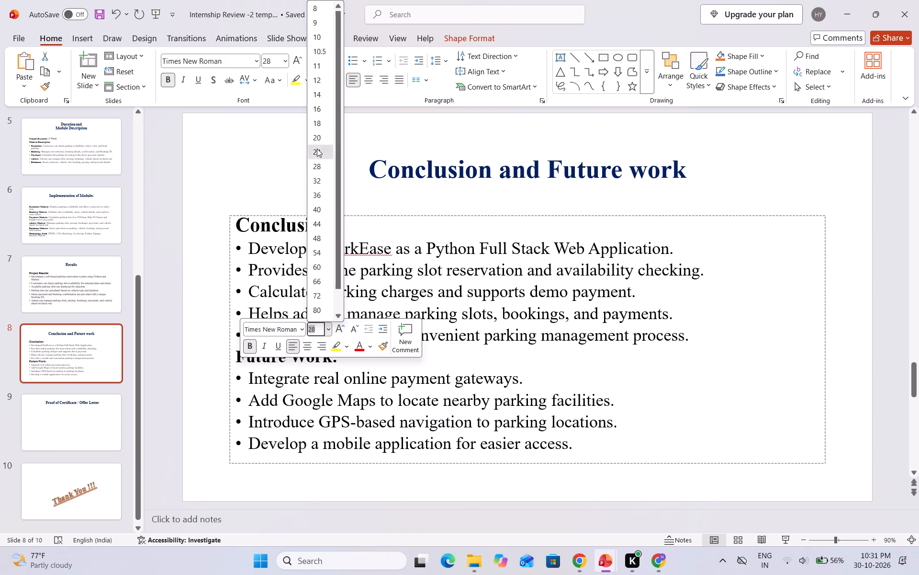
{"action": "left_click_drag", "start_coordinate": [345, 227], "coordinate": [255, 225]}
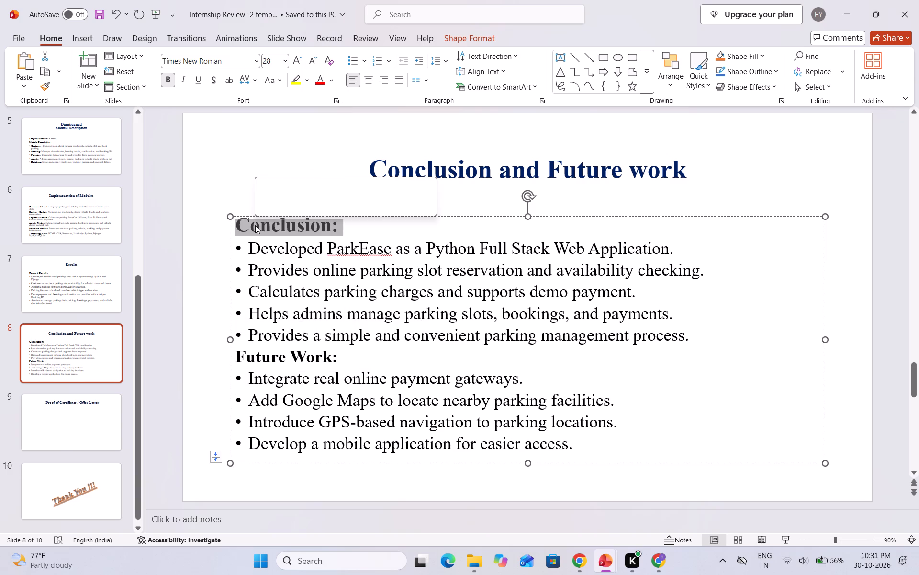
{"action": "left_click", "coordinate": [342, 186]}
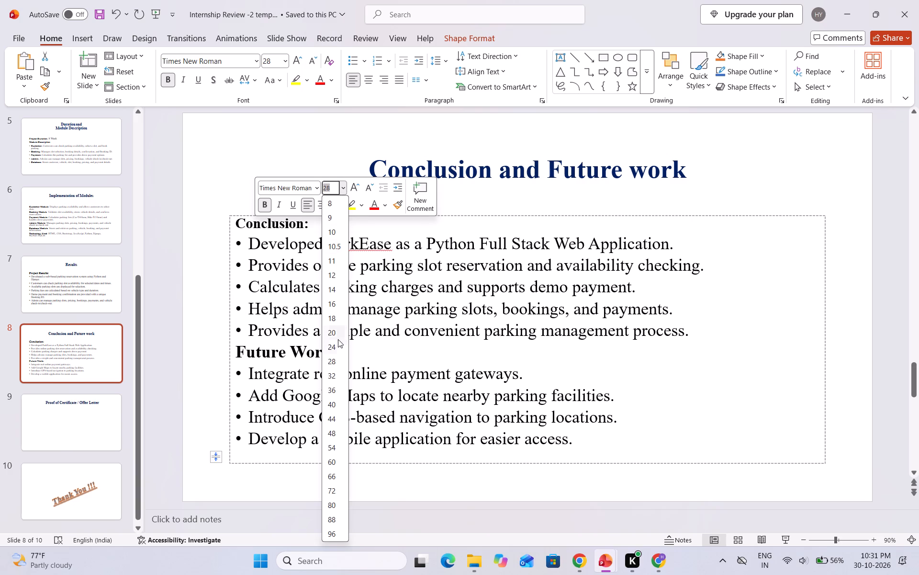
{"action": "left_click", "coordinate": [337, 344]}
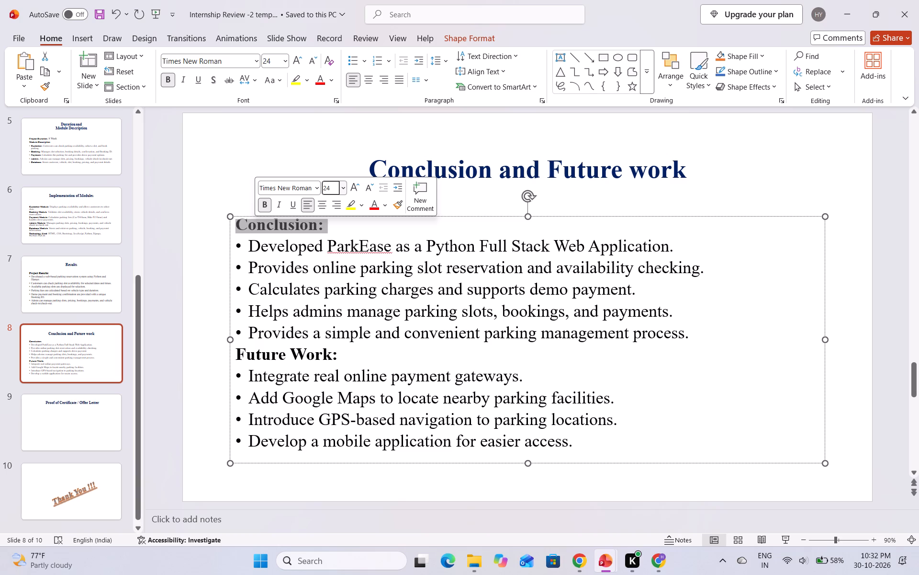
Go to slide 9, "Proof of Certificate / Offer Letter".
{"action": "left_click", "coordinate": [59, 412]}
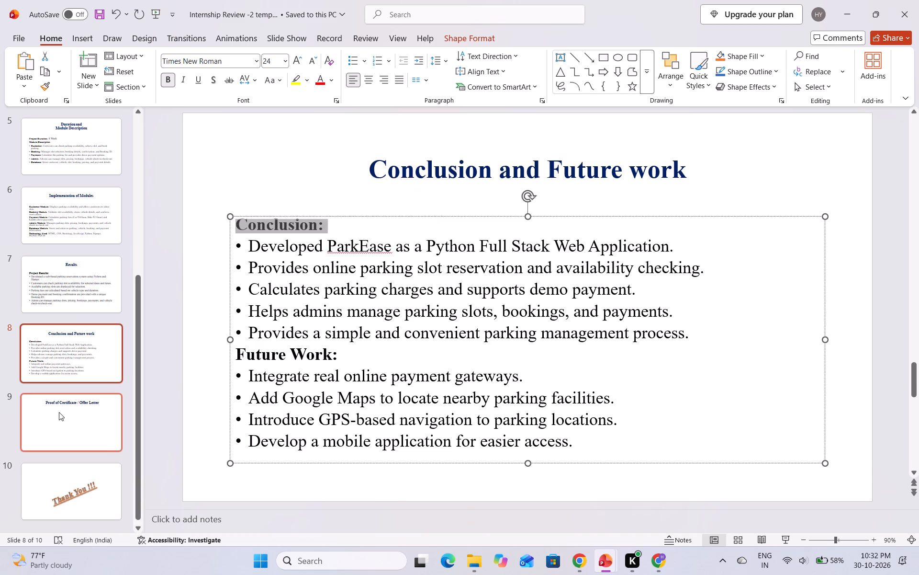
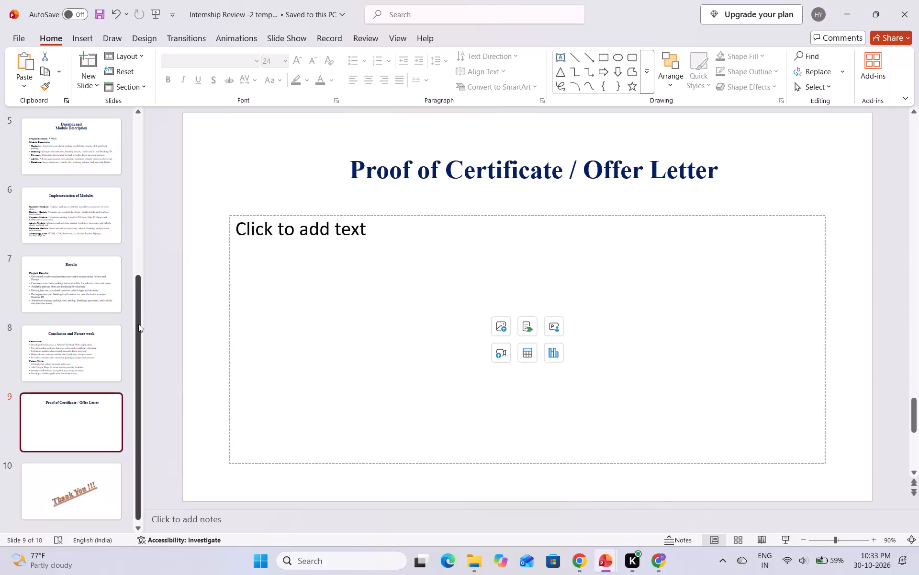
Switch to the Internship Review-1 presentation and copy the company name and location text from its slide 2.
{"action": "scroll", "coordinate": [90, 401], "scroll_direction": "down", "scroll_amount": 3}
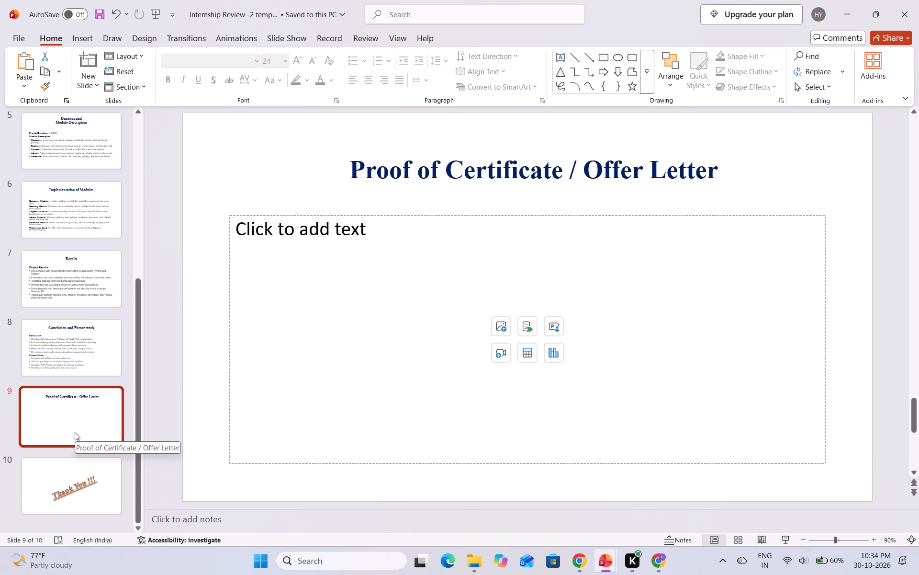
{"action": "scroll", "coordinate": [75, 432], "scroll_direction": "down", "scroll_amount": 2}
{"action": "scroll", "coordinate": [143, 401], "scroll_direction": "up", "scroll_amount": 2}
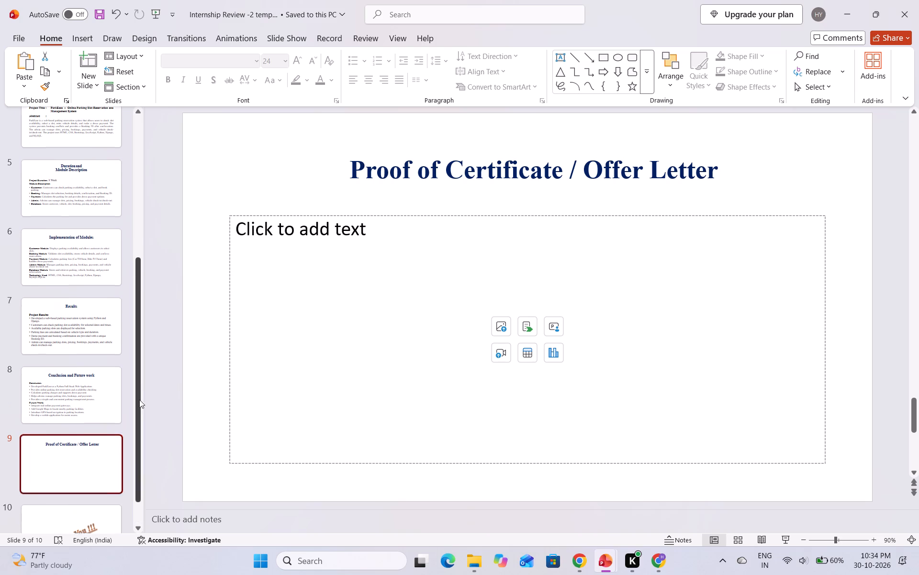
{"action": "scroll", "coordinate": [127, 393], "scroll_direction": "up", "scroll_amount": 1}
{"action": "scroll", "coordinate": [29, 298], "scroll_direction": "up", "scroll_amount": 6}
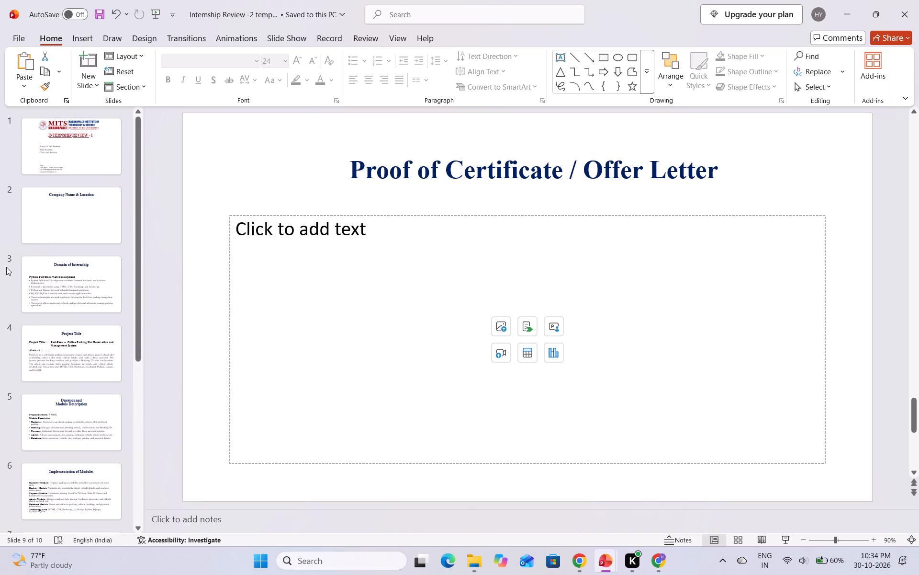
{"action": "scroll", "coordinate": [11, 200], "scroll_direction": "up", "scroll_amount": 2}
{"action": "left_click", "coordinate": [41, 144]}
{"action": "left_click", "coordinate": [92, 231]}
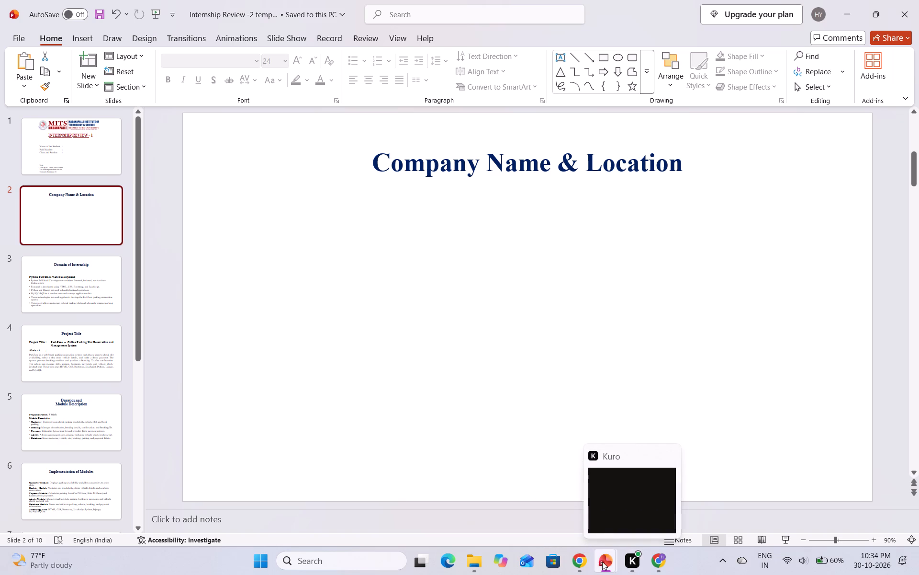
{"action": "left_click", "coordinate": [666, 501]}
{"action": "scroll", "coordinate": [549, 323], "scroll_direction": "up", "scroll_amount": 2}
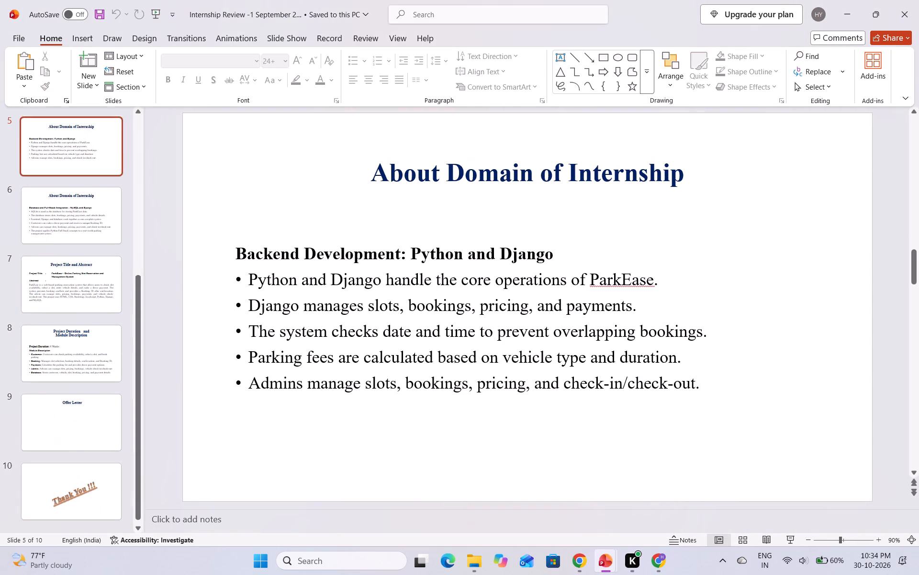
{"action": "scroll", "coordinate": [549, 323], "scroll_direction": "up", "scroll_amount": 3}
{"action": "scroll", "coordinate": [512, 295], "scroll_direction": "up", "scroll_amount": 3}
{"action": "scroll", "coordinate": [506, 302], "scroll_direction": "down", "scroll_amount": 1}
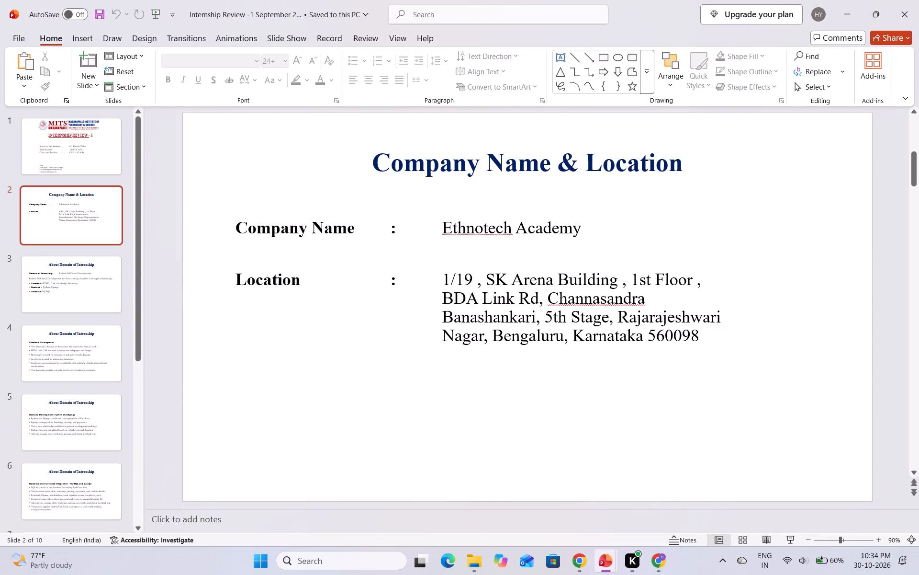
{"action": "left_click_drag", "start_coordinate": [710, 339], "coordinate": [259, 218]}
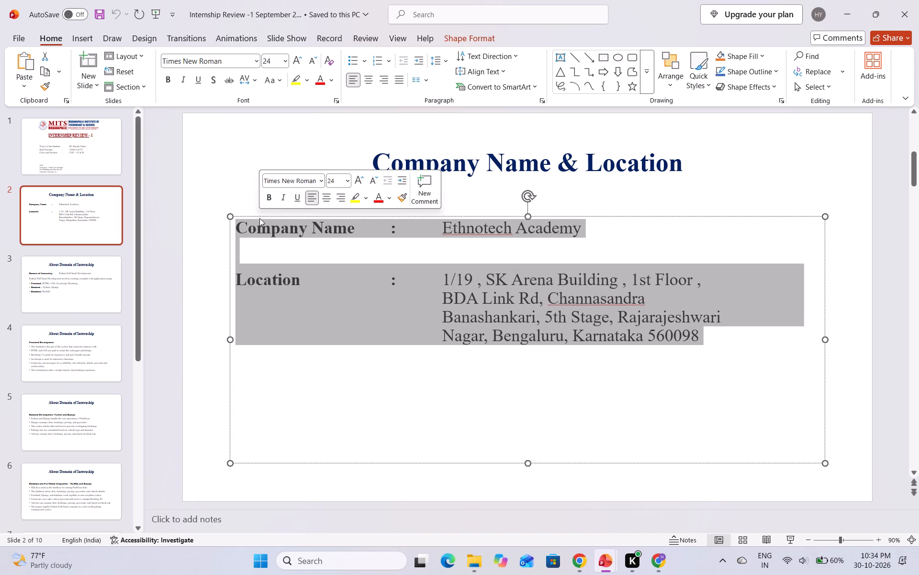
{"action": "key", "text": "ctrl+c"}
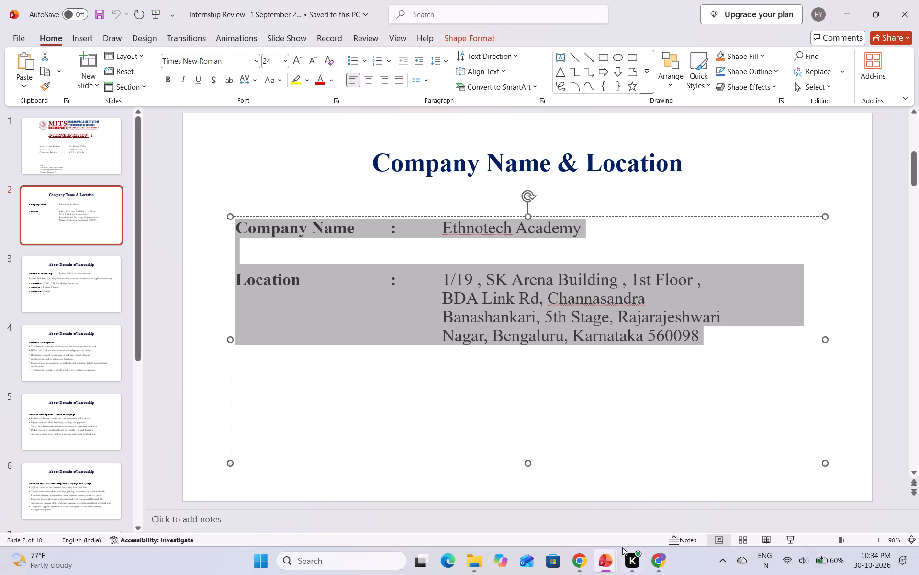
Paste the copied company name and location into the empty body of slide 2, "Company Name & Location", in the Review-2 presentation.
{"action": "left_click", "coordinate": [562, 505]}
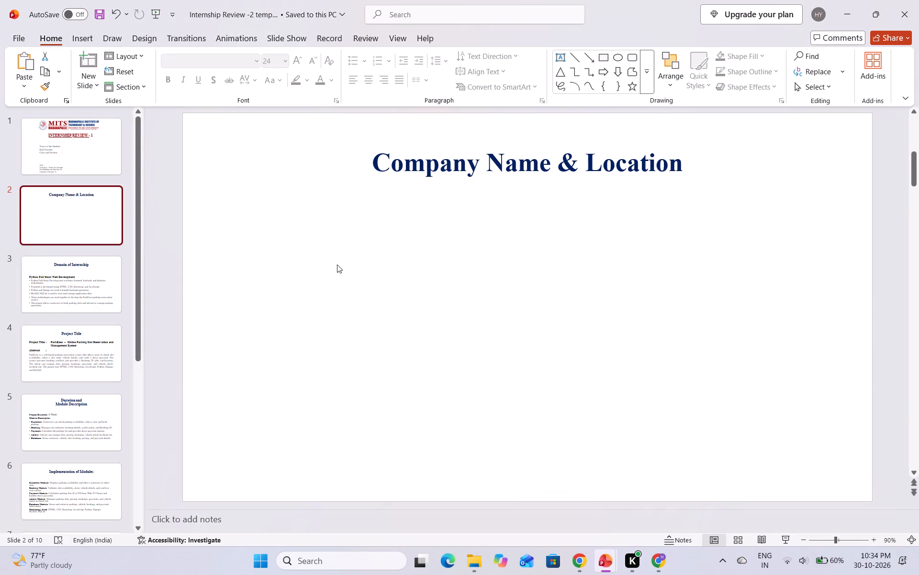
{"action": "left_click", "coordinate": [331, 258]}
{"action": "double_click", "coordinate": [330, 258]}
{"action": "left_click", "coordinate": [446, 307]}
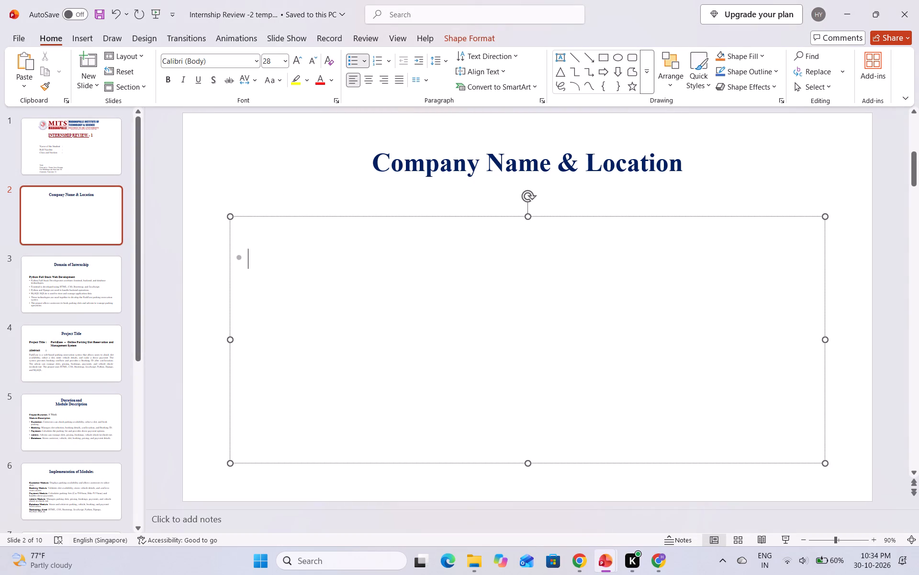
{"action": "key", "text": "ctrl+v"}
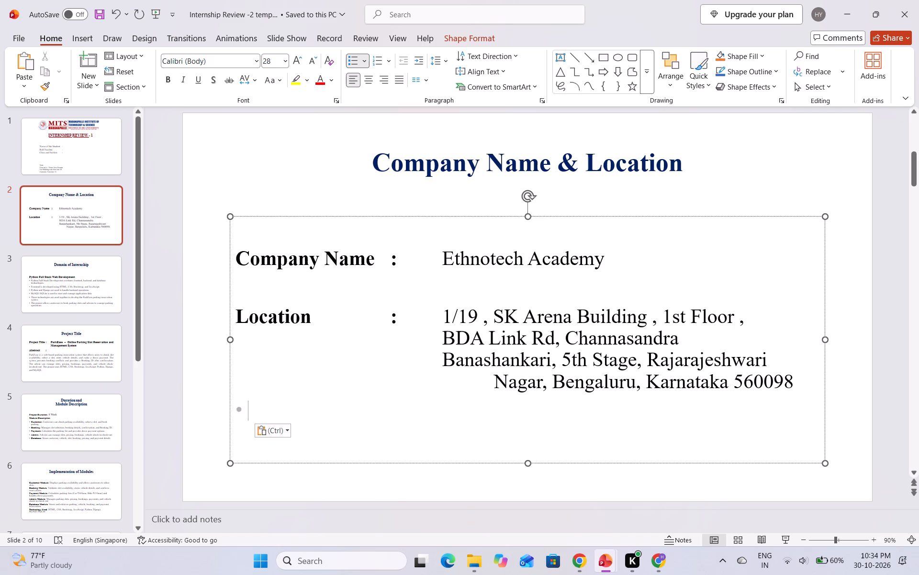
Delete the blank line above "Python Full Stack Web Development" on slide 3, "Domain of Internship".
{"action": "scroll", "coordinate": [99, 234], "scroll_direction": "down", "scroll_amount": 1}
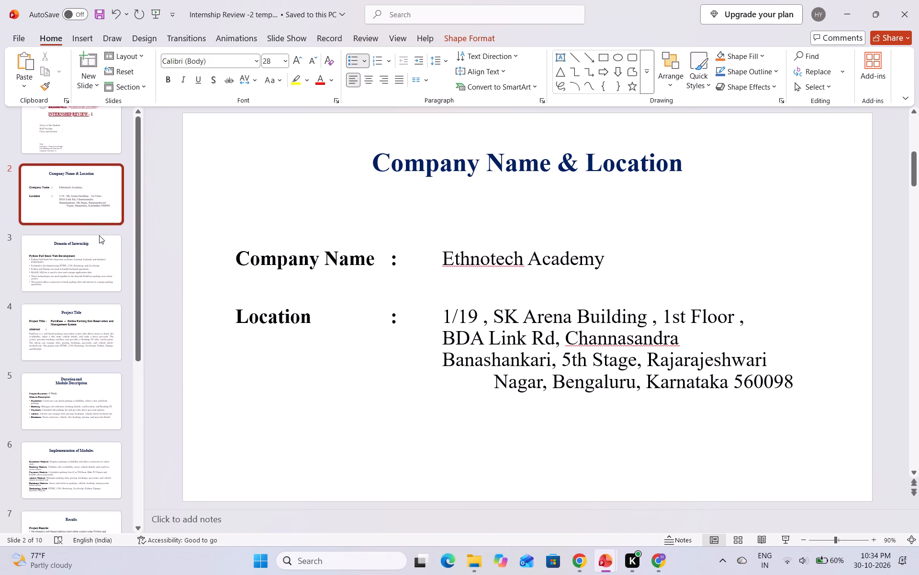
{"action": "scroll", "coordinate": [99, 235], "scroll_direction": "down", "scroll_amount": 1}
{"action": "left_click", "coordinate": [90, 225]}
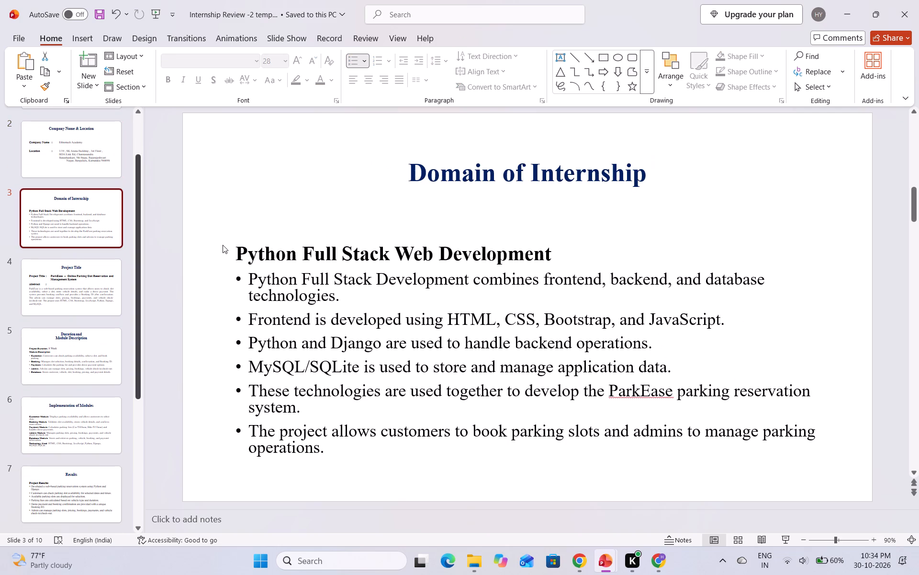
{"action": "left_click", "coordinate": [241, 215]}
{"action": "left_click", "coordinate": [249, 233]}
{"action": "key", "text": "BackSpace"}
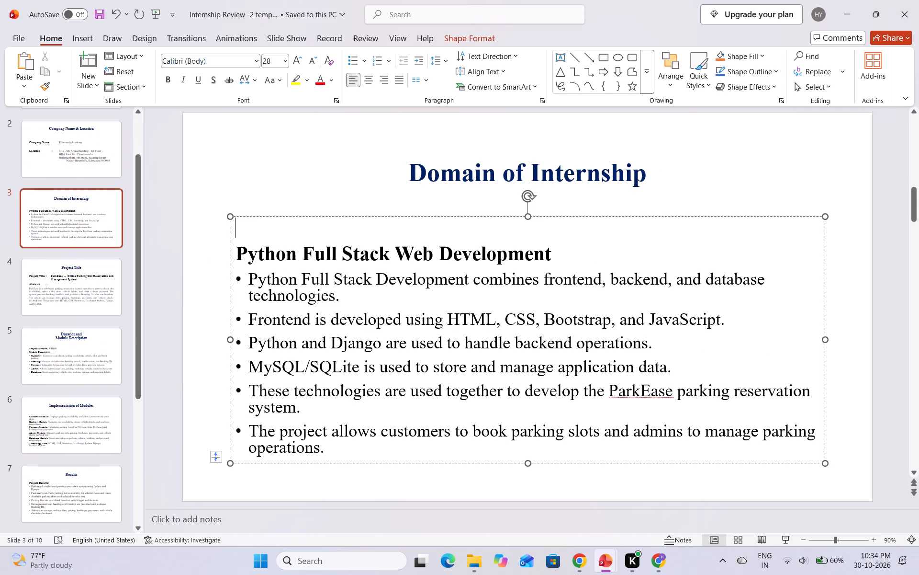
{"action": "key", "text": "BackSpace"}
{"action": "key", "text": "BackSpace"}
{"action": "key", "text": "Down"}
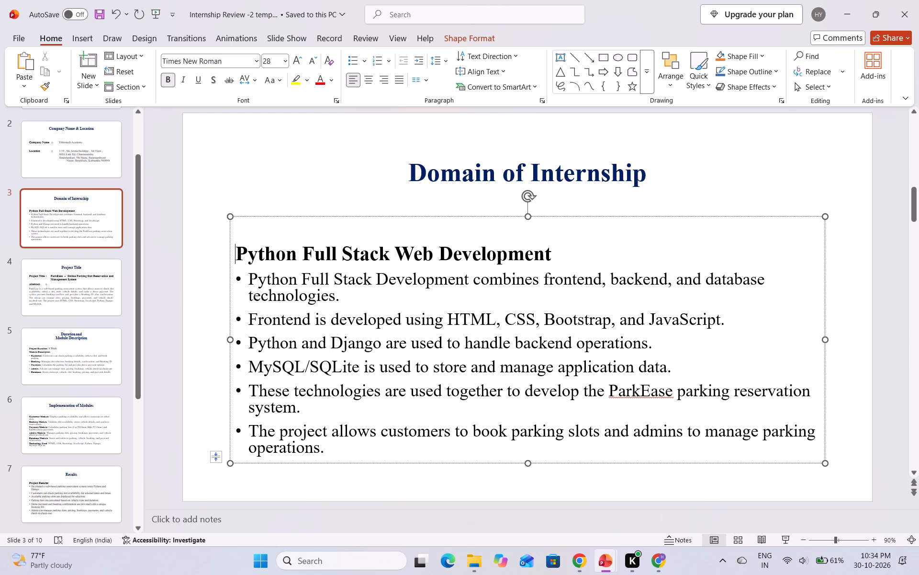
{"action": "key", "text": "BackSpace"}
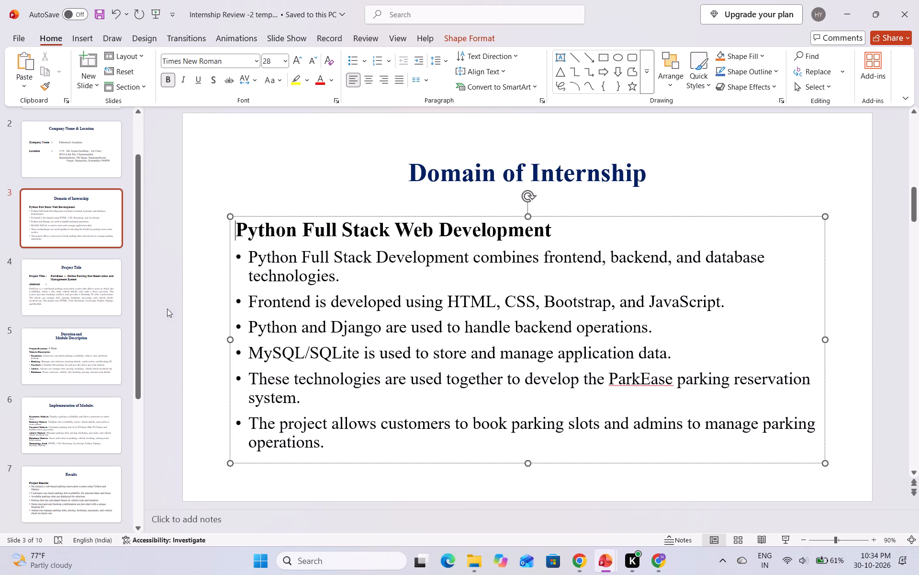
Set the "Project Duration:" heading on slide 5, "Duration and Module Description", to font size 28.
{"action": "left_click", "coordinate": [89, 280]}
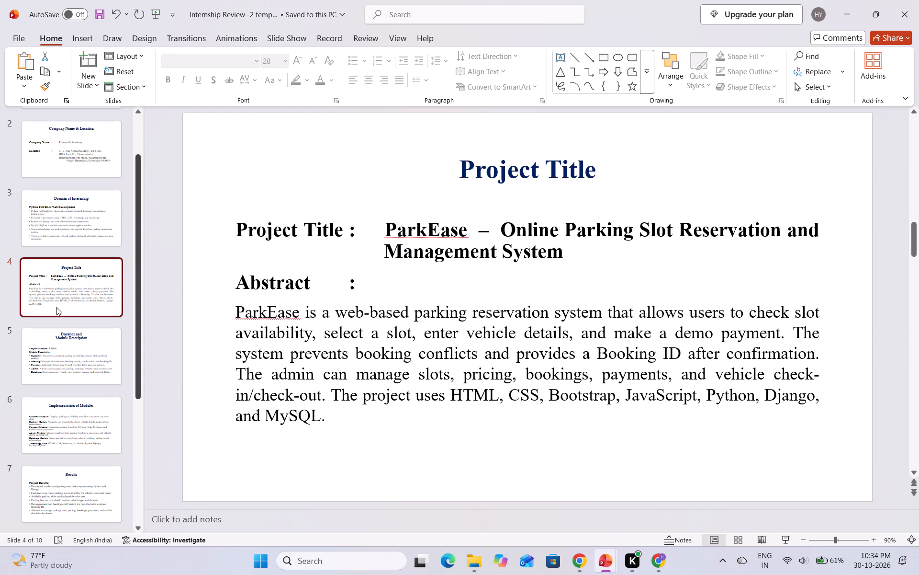
{"action": "left_click", "coordinate": [46, 351]}
{"action": "scroll", "coordinate": [61, 342], "scroll_direction": "down", "scroll_amount": 1}
{"action": "left_click", "coordinate": [295, 243]}
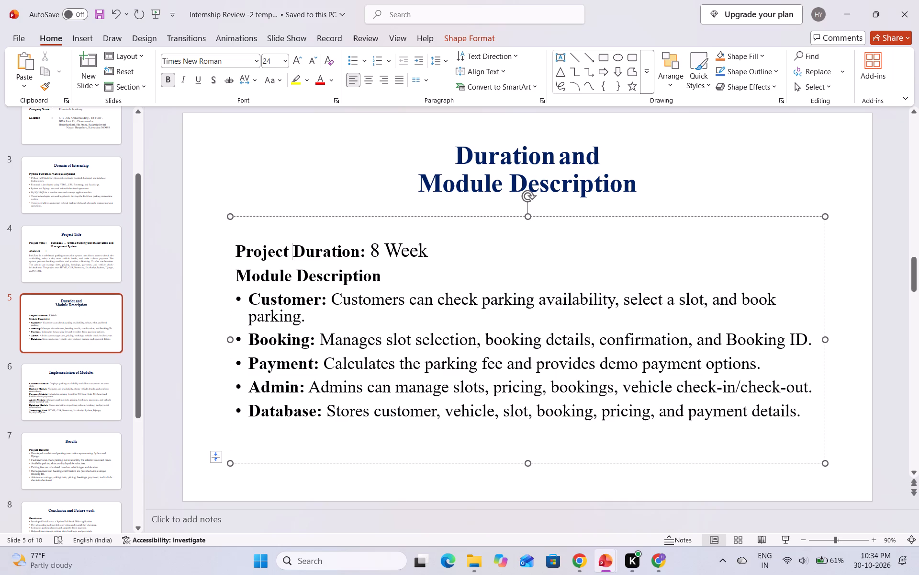
{"action": "left_click_drag", "start_coordinate": [367, 252], "coordinate": [225, 253]}
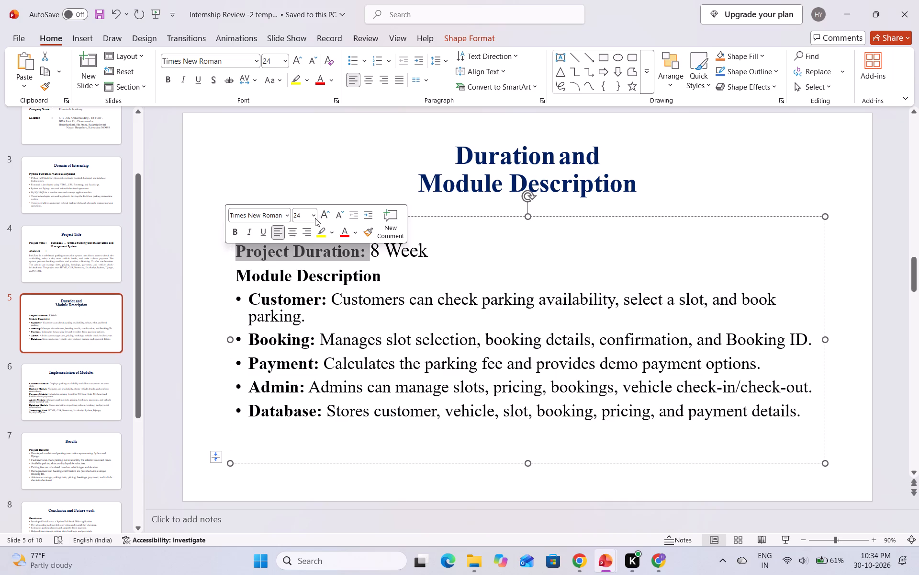
{"action": "left_click", "coordinate": [312, 216]}
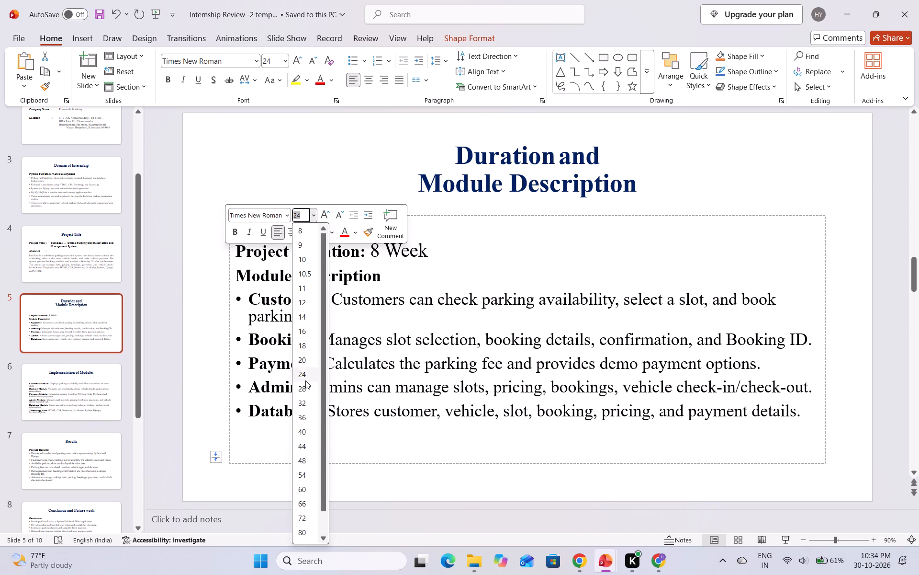
{"action": "left_click", "coordinate": [305, 384]}
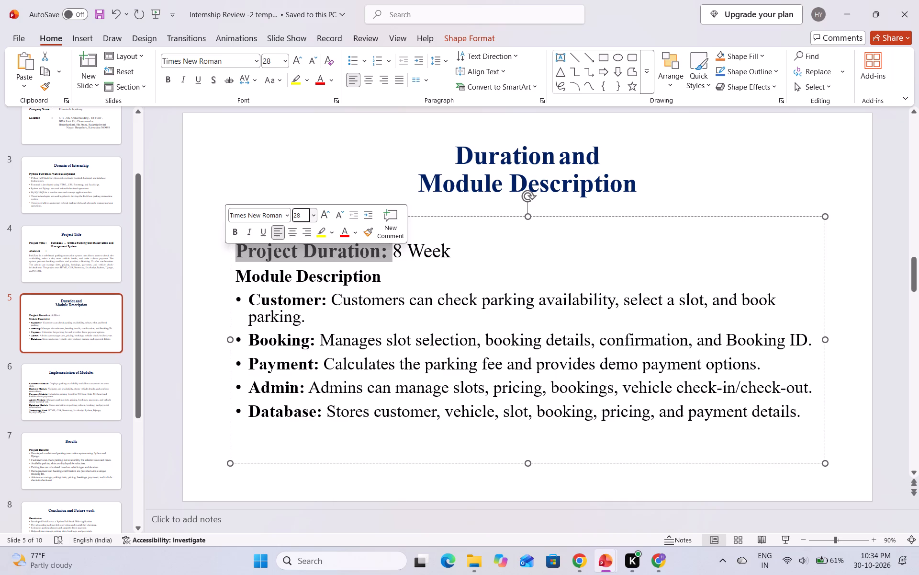
{"action": "left_click", "coordinate": [358, 297]}
Set the "Module Description" heading in the body of slide 5 to font size 28.
{"action": "left_click_drag", "start_coordinate": [383, 276], "coordinate": [256, 280]}
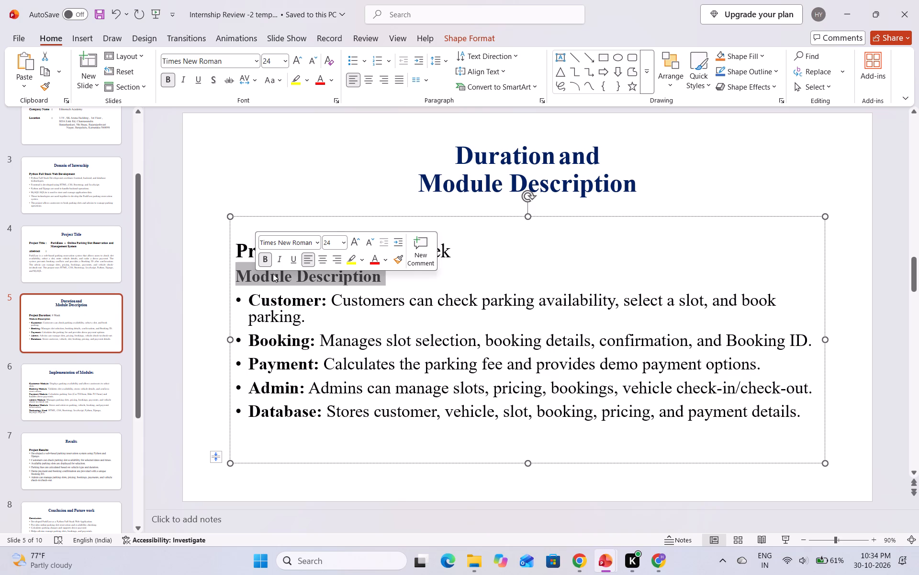
{"action": "left_click", "coordinate": [341, 245]}
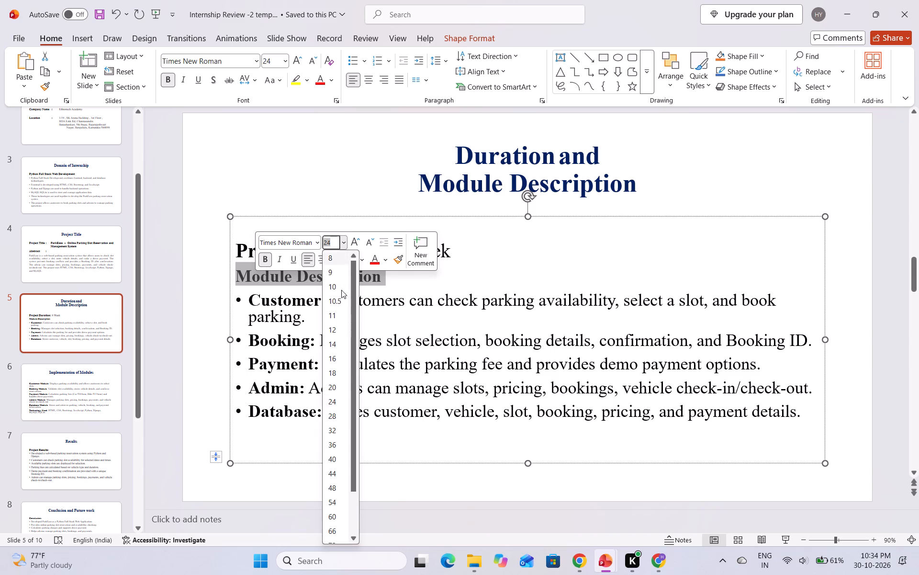
{"action": "left_click", "coordinate": [337, 414]}
{"action": "left_click", "coordinate": [449, 276]}
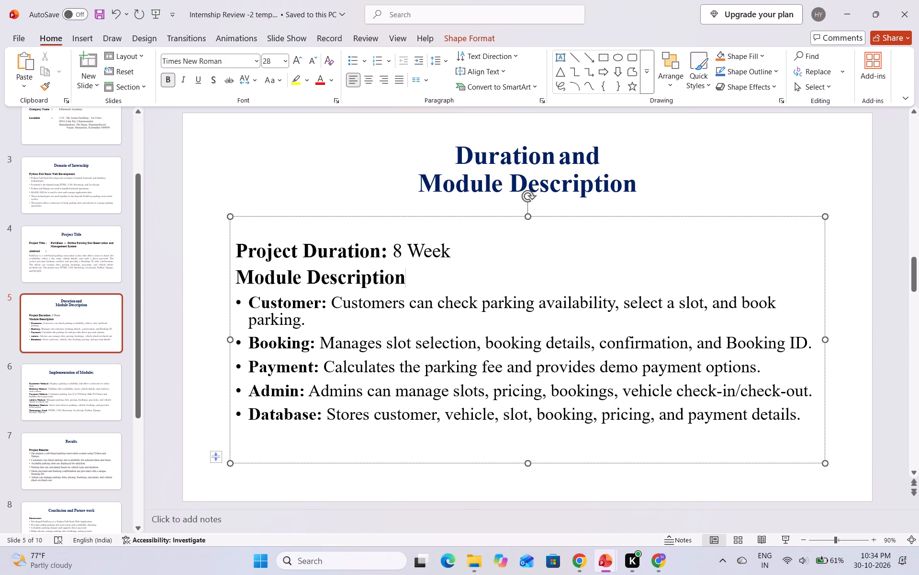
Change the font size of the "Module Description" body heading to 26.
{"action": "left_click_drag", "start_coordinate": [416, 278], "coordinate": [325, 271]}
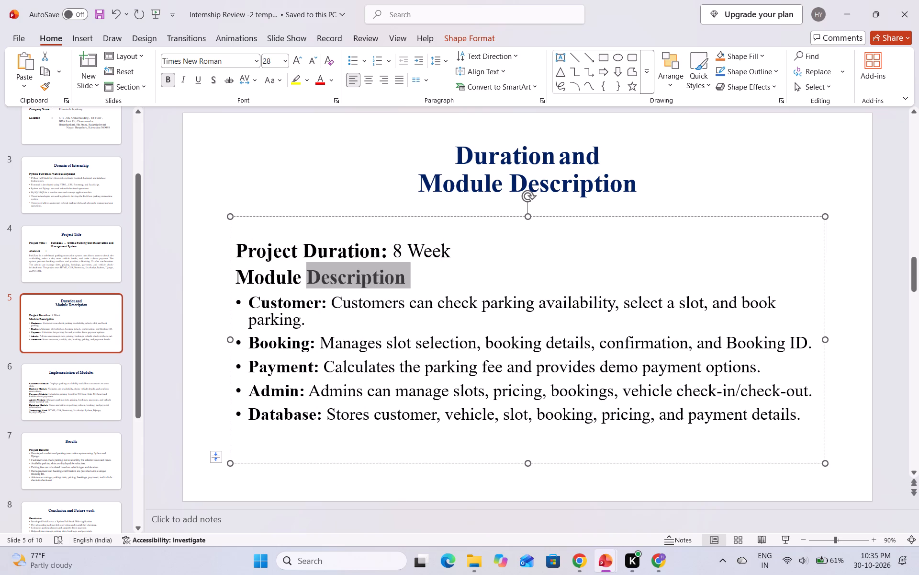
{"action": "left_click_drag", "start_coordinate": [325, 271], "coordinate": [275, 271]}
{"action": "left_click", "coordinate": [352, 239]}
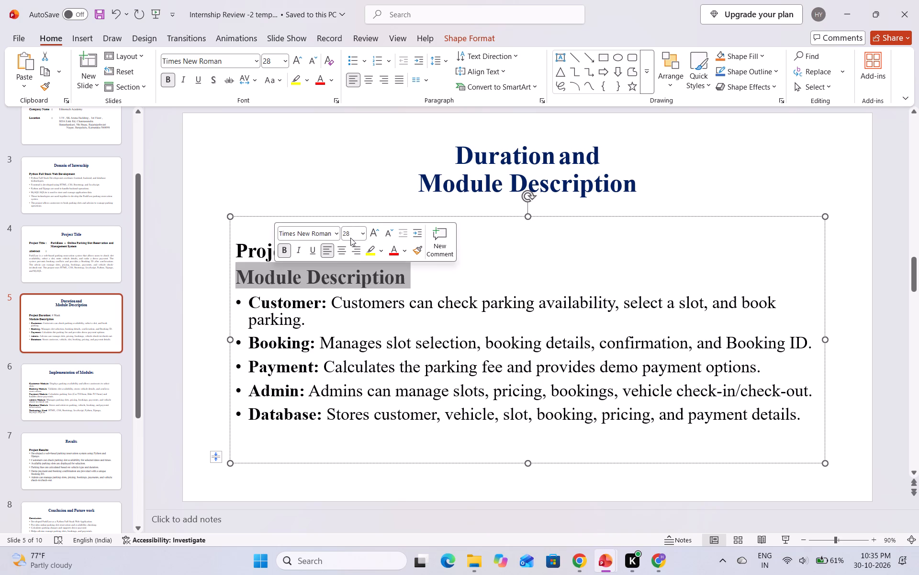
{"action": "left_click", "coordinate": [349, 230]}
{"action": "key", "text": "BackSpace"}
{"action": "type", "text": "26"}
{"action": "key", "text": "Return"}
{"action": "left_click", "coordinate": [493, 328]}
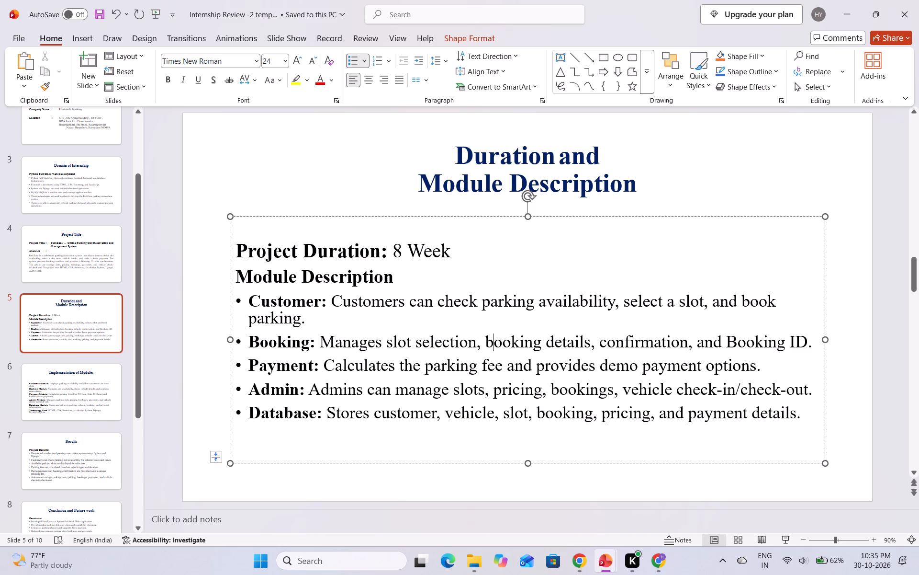
Set the font size of the "Module Description" body heading back to 28.
{"action": "left_click_drag", "start_coordinate": [402, 278], "coordinate": [221, 284]}
{"action": "scroll", "coordinate": [258, 284], "scroll_direction": "up", "scroll_amount": 1}
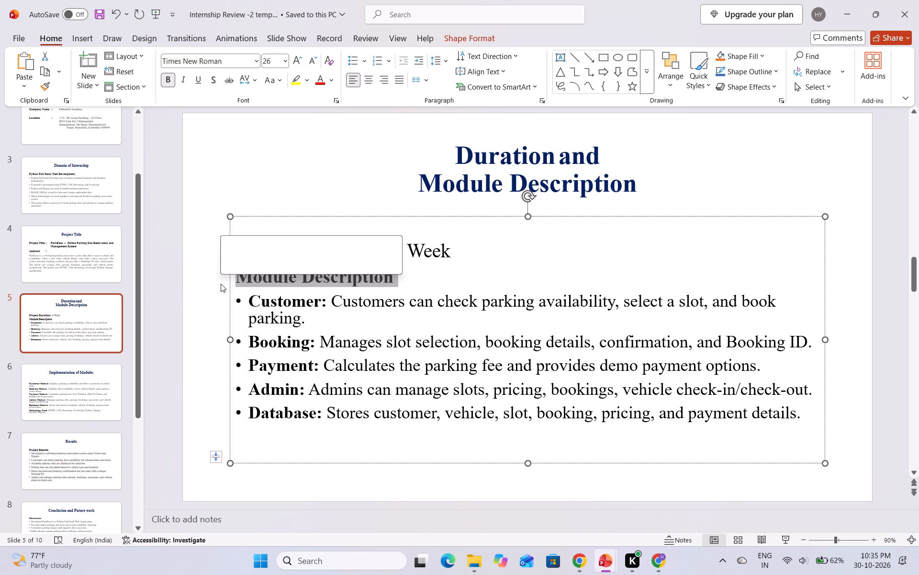
{"action": "left_click", "coordinate": [307, 249]}
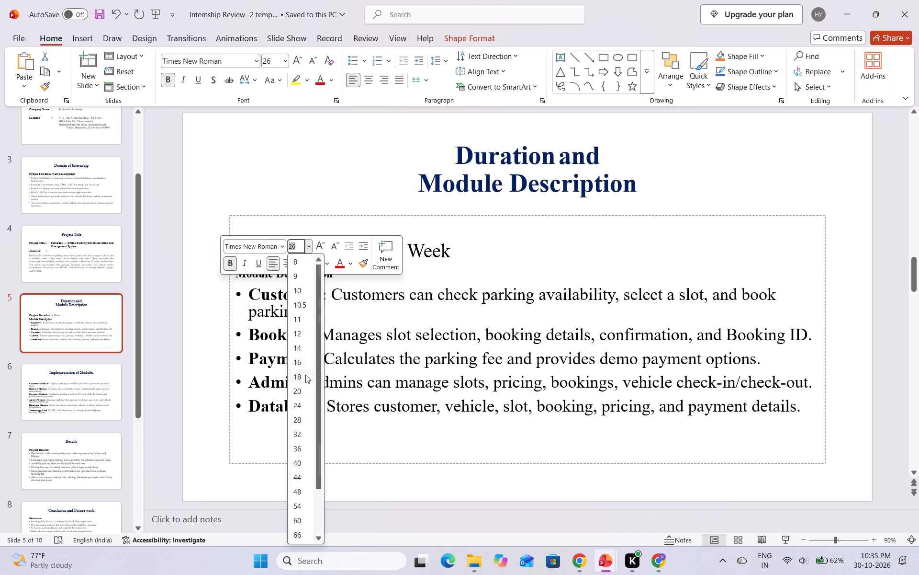
{"action": "left_click", "coordinate": [303, 417]}
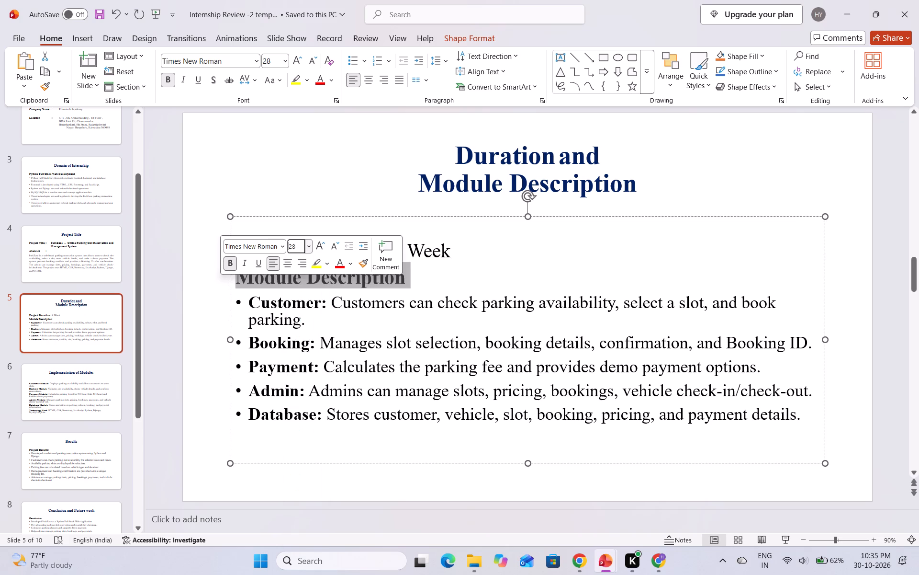
{"action": "left_click", "coordinate": [352, 380]}
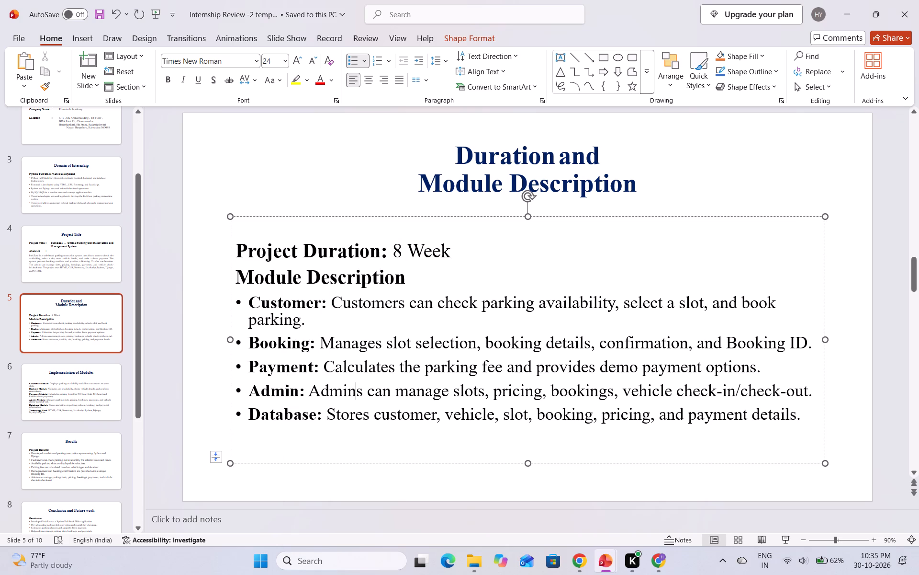
Add a space and a colon after the "Module Description" body heading.
{"action": "left_click", "coordinate": [409, 279]}
{"action": "key", "text": "Return"}
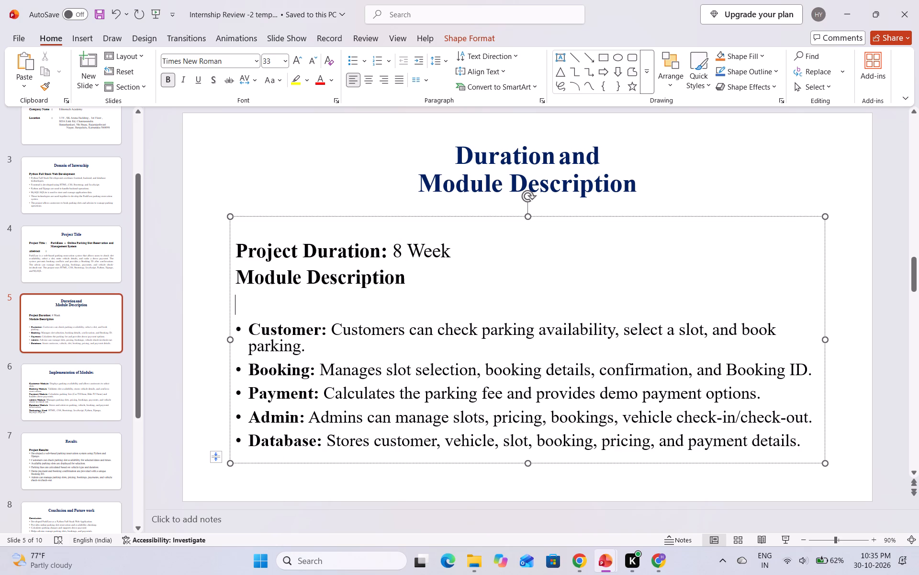
{"action": "key", "text": "BackSpace"}
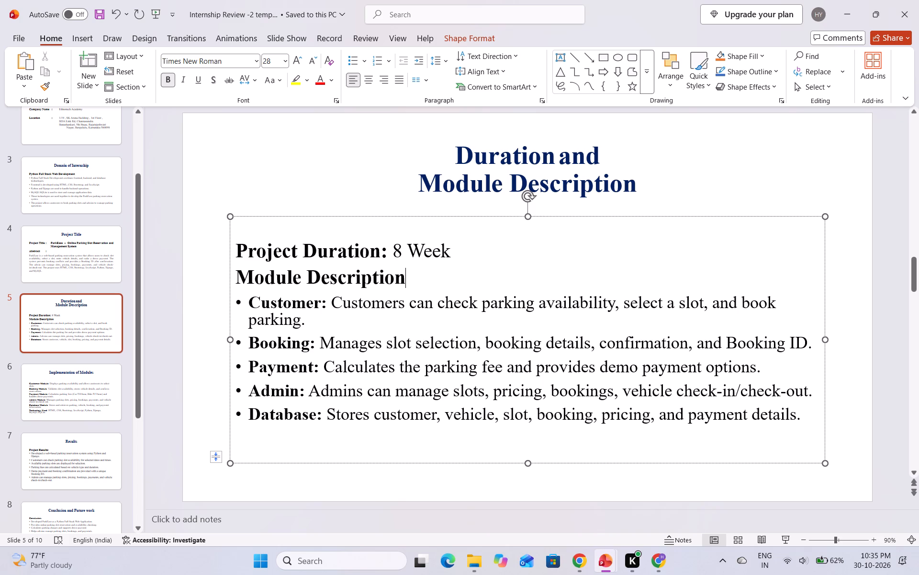
{"action": "key", "text": "space"}
{"action": "type", "text": ":"}
Insert spaces before the colon of "Project Duration" so that it lines up with the colon of "Module Description".
{"action": "left_click", "coordinate": [378, 247]}
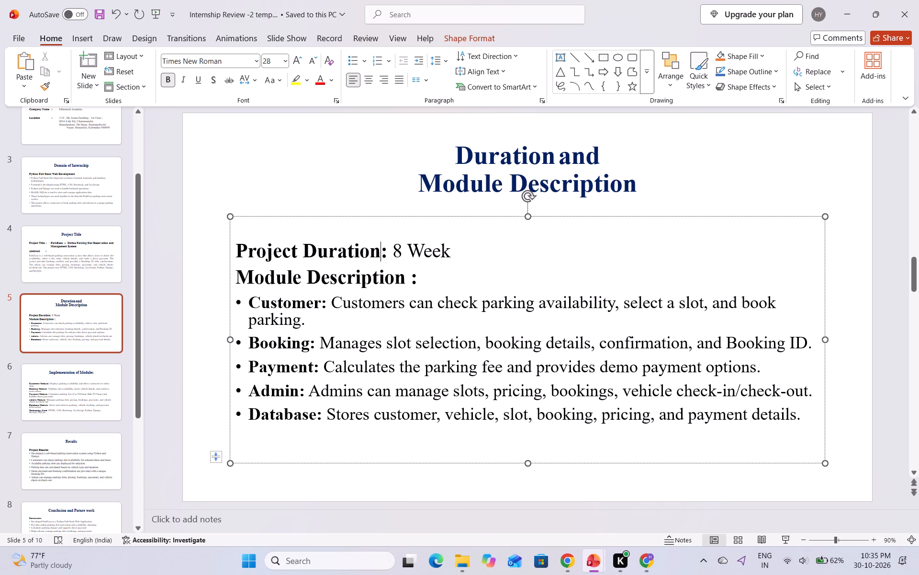
{"action": "key", "text": "space"}
{"action": "key", "text": "space"}
{"action": "key", "text": "space"}
{"action": "key", "text": "space"}
{"action": "key", "text": "space"}
{"action": "key", "text": "space"}
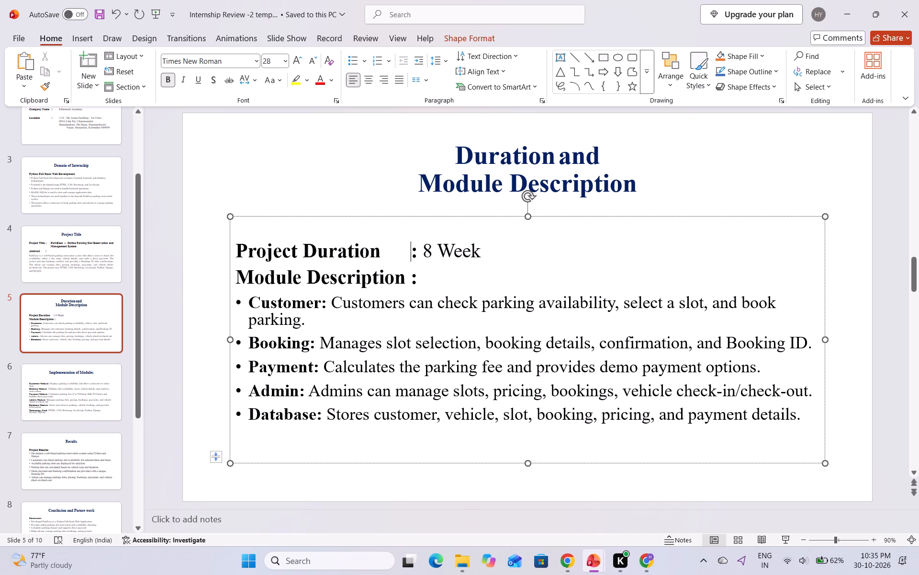
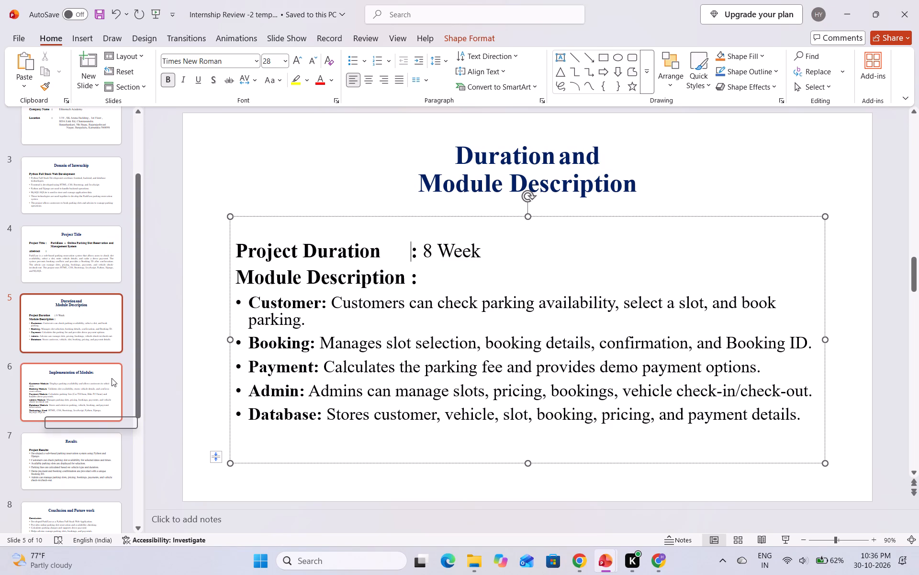
Enter "MODULES" as a heading on the empty first line of the "Implementation of Modules" body text.
{"action": "scroll", "coordinate": [87, 388], "scroll_direction": "up", "scroll_amount": 1}
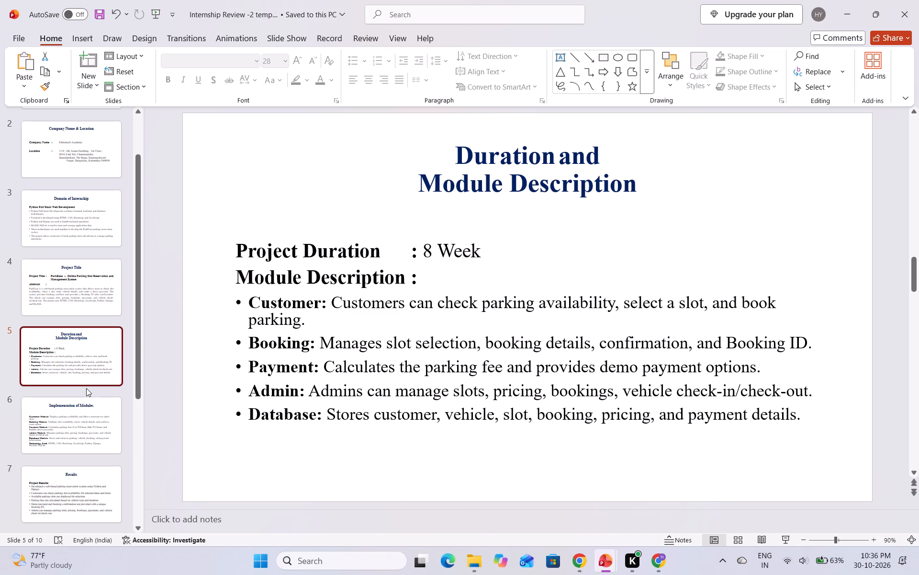
{"action": "left_click", "coordinate": [84, 412]}
{"action": "scroll", "coordinate": [335, 305], "scroll_direction": "down", "scroll_amount": 1}
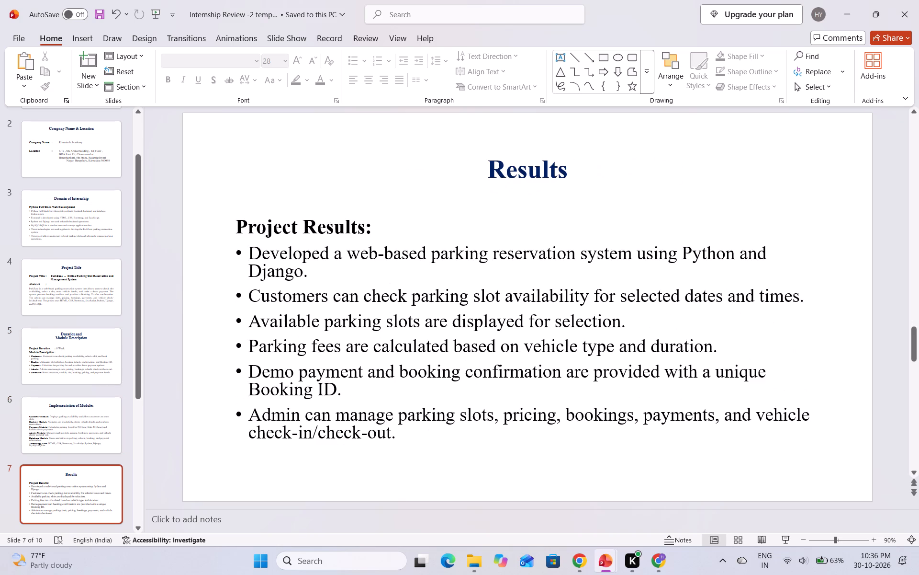
{"action": "scroll", "coordinate": [310, 311], "scroll_direction": "up", "scroll_amount": 1}
{"action": "scroll", "coordinate": [412, 278], "scroll_direction": "up", "scroll_amount": 1}
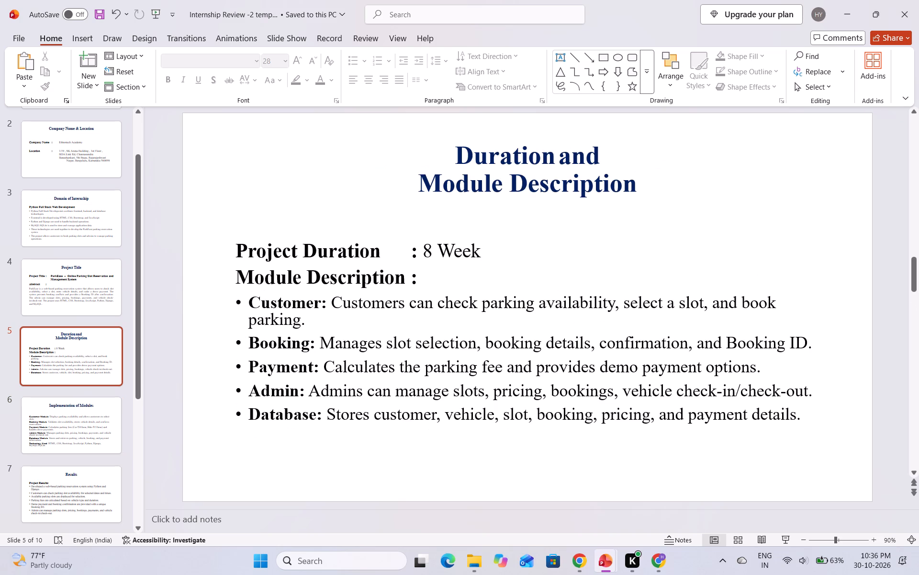
{"action": "left_click", "coordinate": [81, 411]}
{"action": "left_click", "coordinate": [80, 333]}
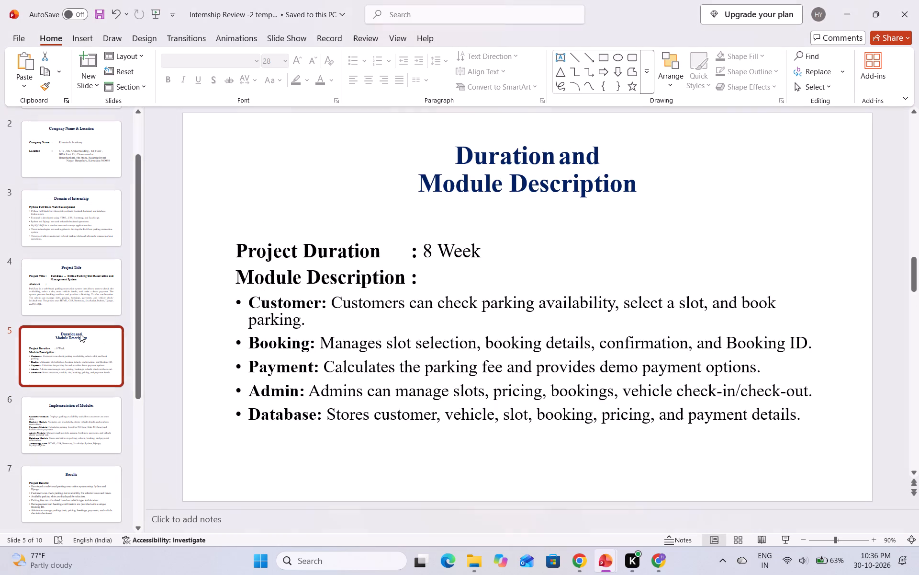
{"action": "left_click", "coordinate": [68, 448]}
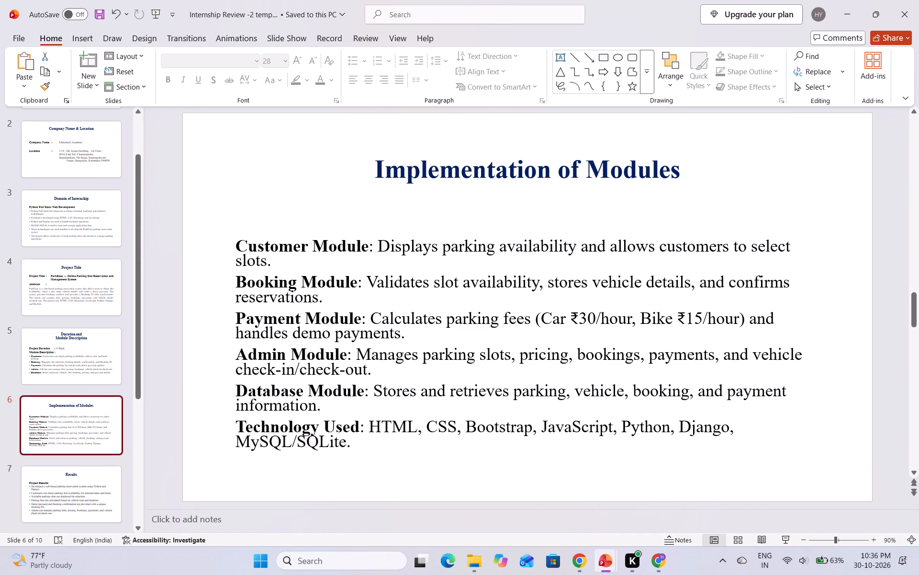
{"action": "left_click", "coordinate": [237, 277]}
{"action": "left_click", "coordinate": [249, 225]}
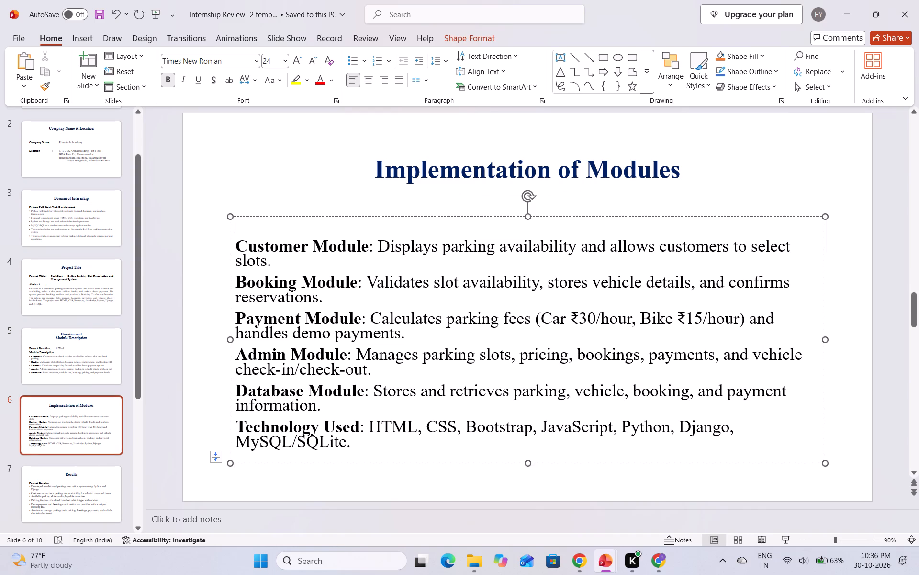
{"action": "type", "text": "MO"}
{"action": "key", "text": "d"}
{"action": "type", "text": "ULES"}
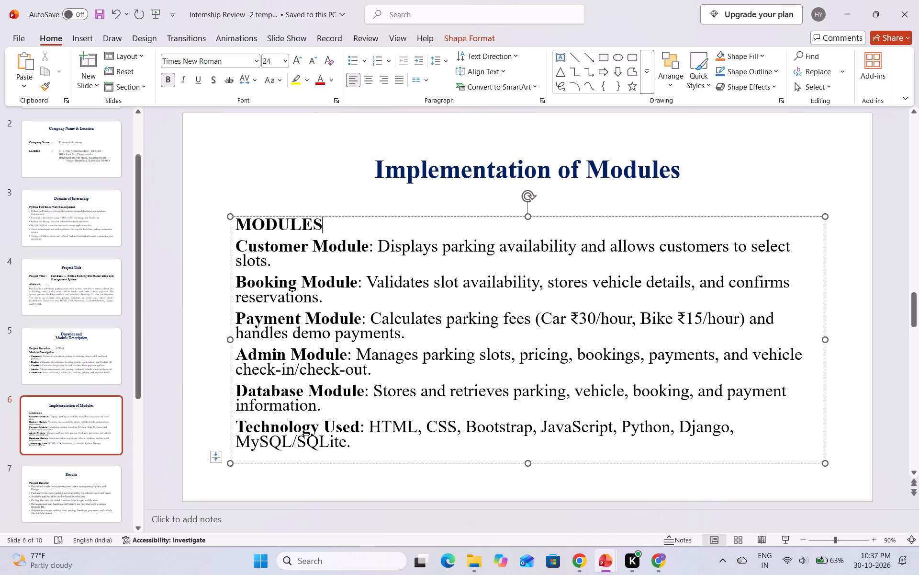
Add two spaces after the "MODULES" heading, trying a colon behind them and removing it again.
{"action": "key", "text": "space"}
{"action": "key", "text": "space"}
{"action": "type", "text": ";"}
{"action": "key", "text": "BackSpace"}
{"action": "type", "text": ":"}
{"action": "key", "text": "space"}
{"action": "key", "text": "BackSpace"}
{"action": "key", "text": "BackSpace"}
{"action": "key", "text": "shift+colon"}
{"action": "key", "text": "equal"}
{"action": "key", "text": "BackSpace"}
{"action": "key", "text": "BackSpace"}
Set the font size of the "MODULES" heading to 28, keeping it bold.
{"action": "left_click_drag", "start_coordinate": [333, 226], "coordinate": [216, 226]}
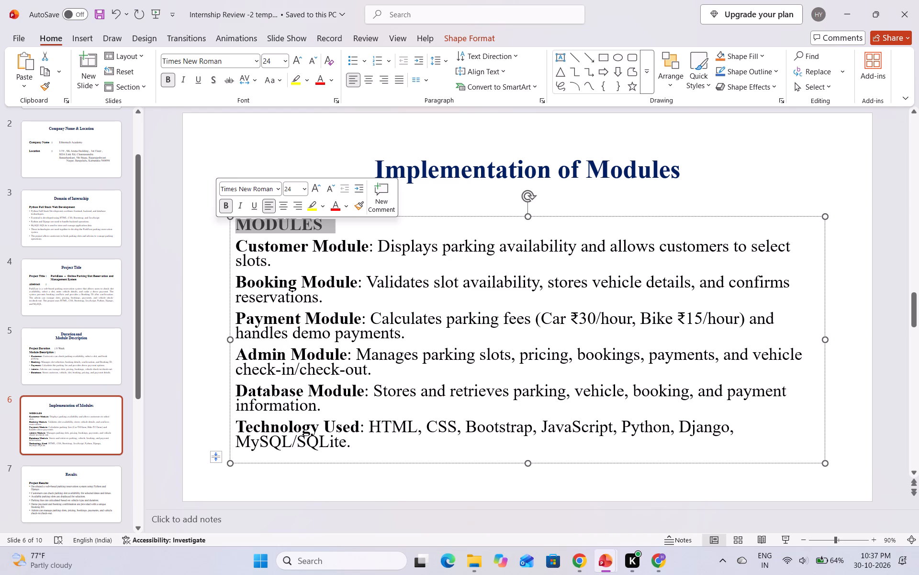
{"action": "left_click", "coordinate": [263, 248]}
{"action": "double_click", "coordinate": [261, 248]}
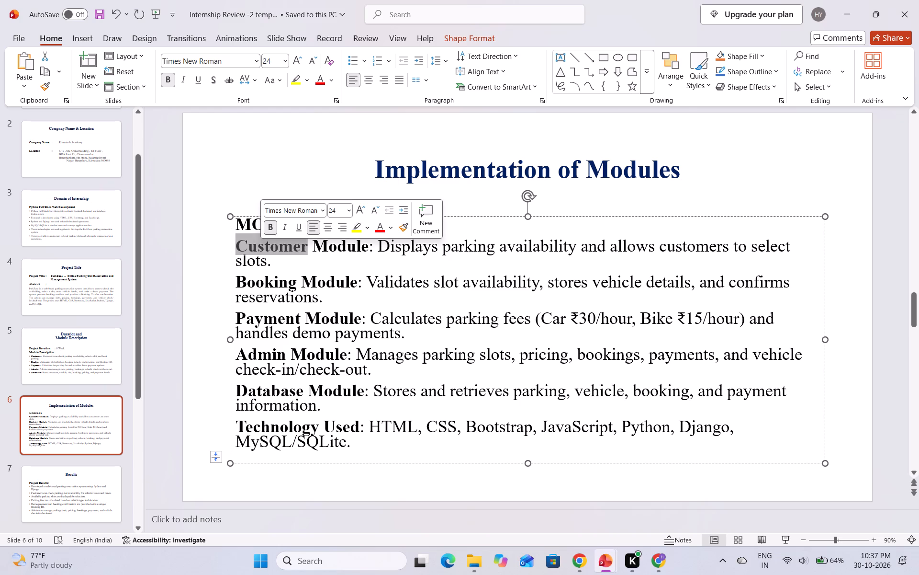
{"action": "left_click", "coordinate": [384, 275]}
{"action": "left_click_drag", "start_coordinate": [327, 227], "coordinate": [246, 230]}
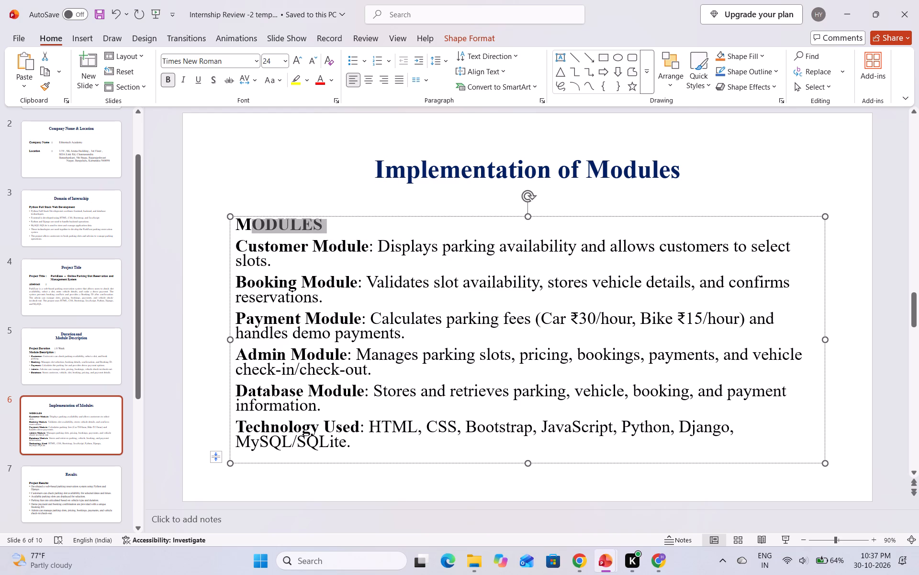
{"action": "left_click_drag", "start_coordinate": [246, 230], "coordinate": [227, 227]}
{"action": "left_click", "coordinate": [236, 205]}
{"action": "left_click", "coordinate": [236, 205]}
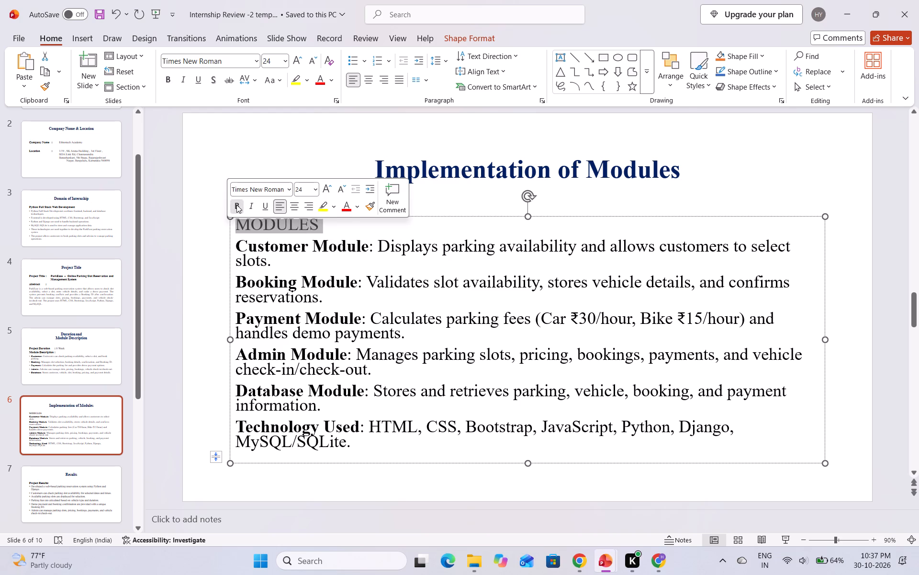
{"action": "left_click", "coordinate": [313, 191]}
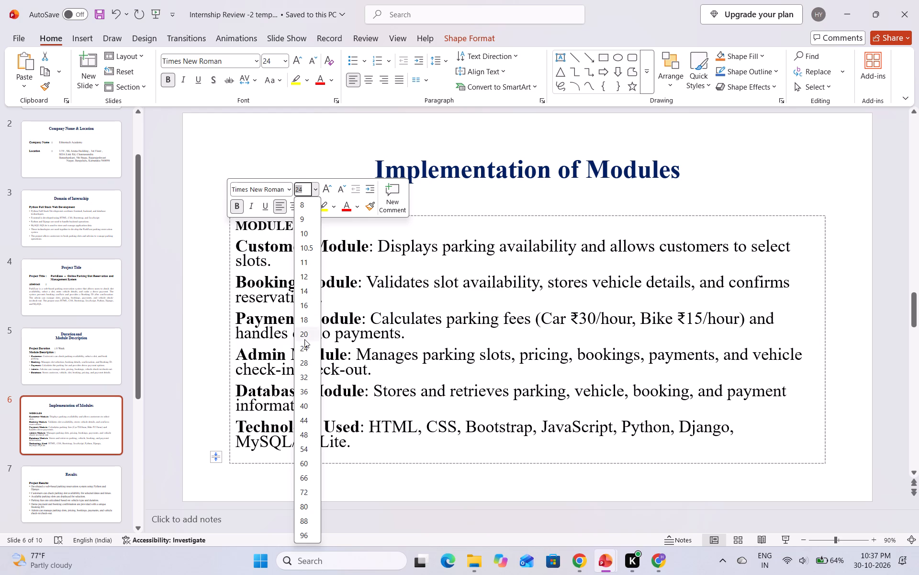
{"action": "left_click", "coordinate": [305, 362]}
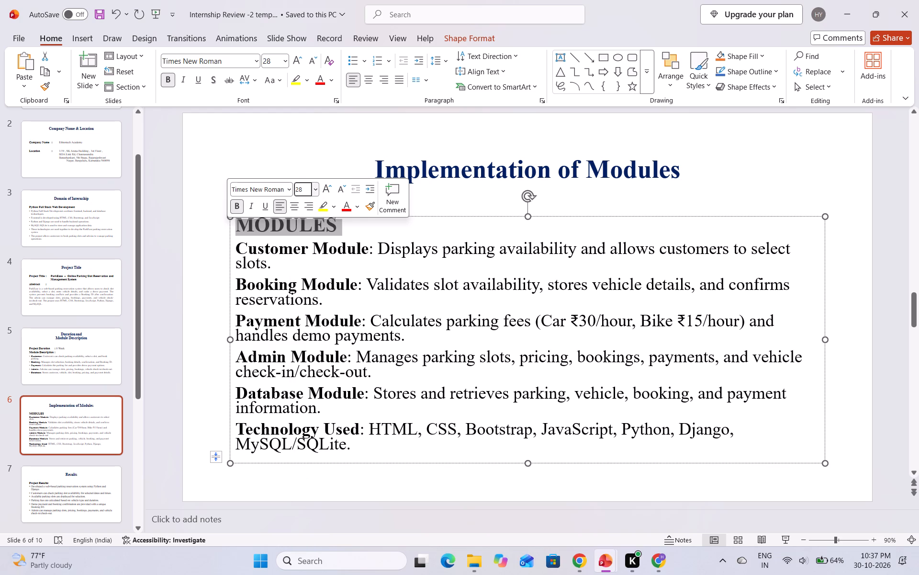
Add a colon at the end of the "MODULES" heading line.
{"action": "left_click", "coordinate": [420, 234]}
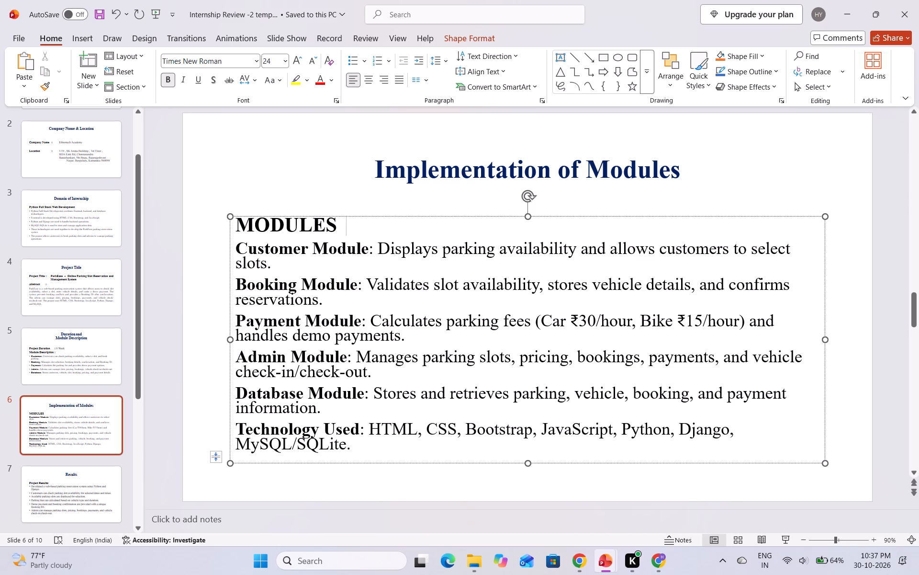
{"action": "key", "text": "shift+colon"}
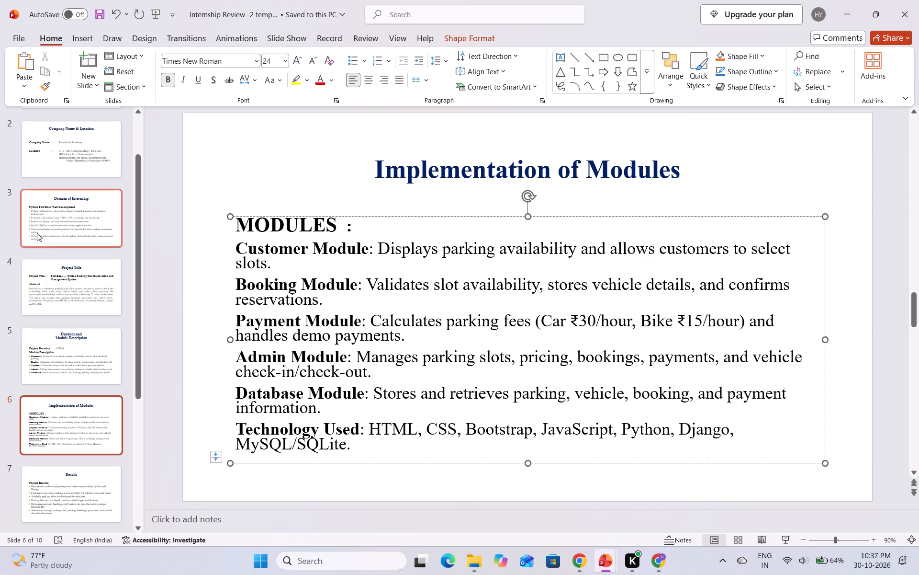
Compare with the "Duration and Module Description" slide and change the "MODULES" heading to "Modules", keeping its colon.
{"action": "left_click", "coordinate": [79, 301]}
{"action": "left_click", "coordinate": [70, 353]}
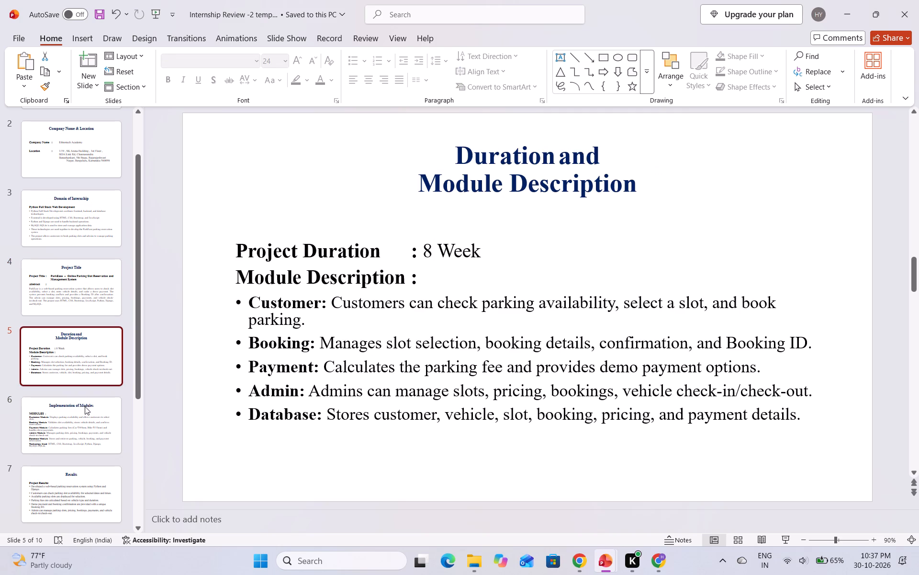
{"action": "left_click", "coordinate": [84, 429]}
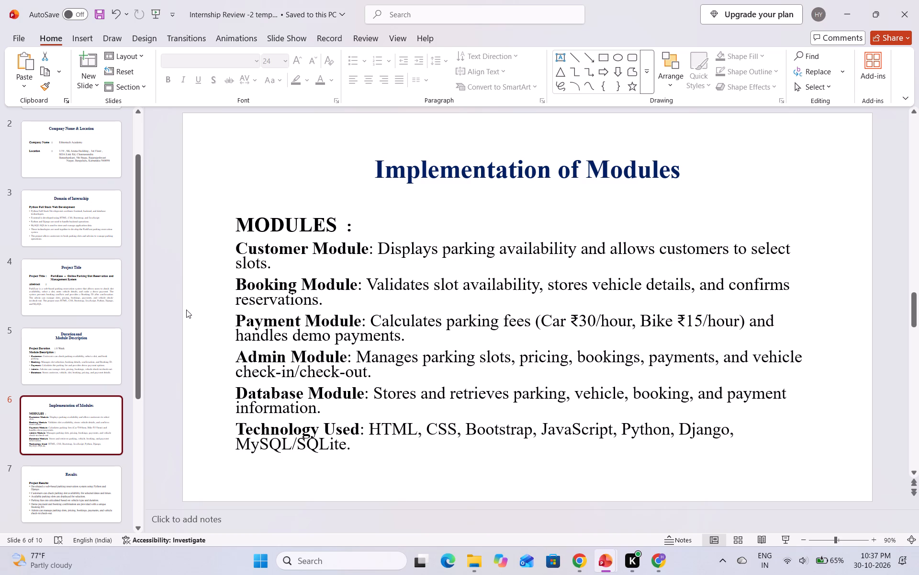
{"action": "scroll", "coordinate": [185, 310], "scroll_direction": "down", "scroll_amount": 1}
{"action": "scroll", "coordinate": [186, 314], "scroll_direction": "up", "scroll_amount": 1}
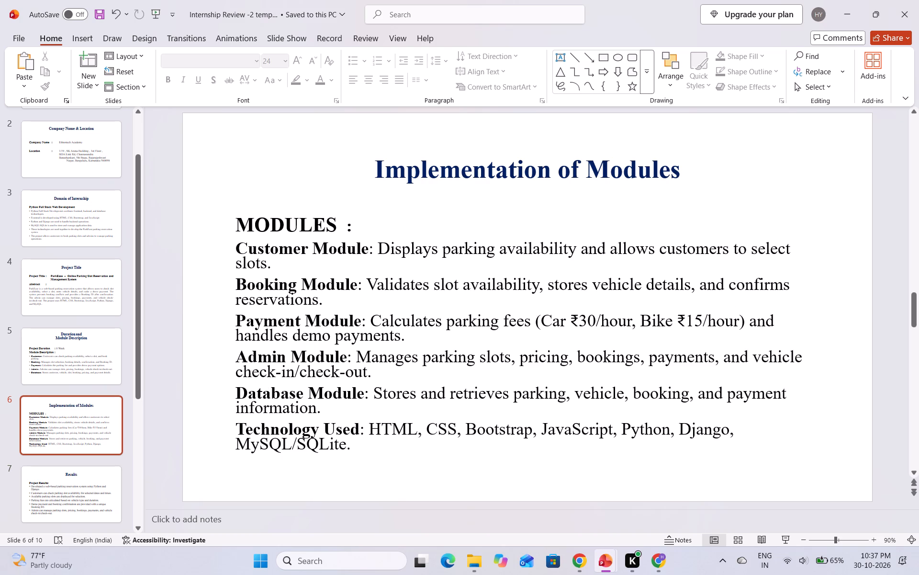
{"action": "left_click", "coordinate": [364, 214]}
{"action": "left_click", "coordinate": [335, 224]}
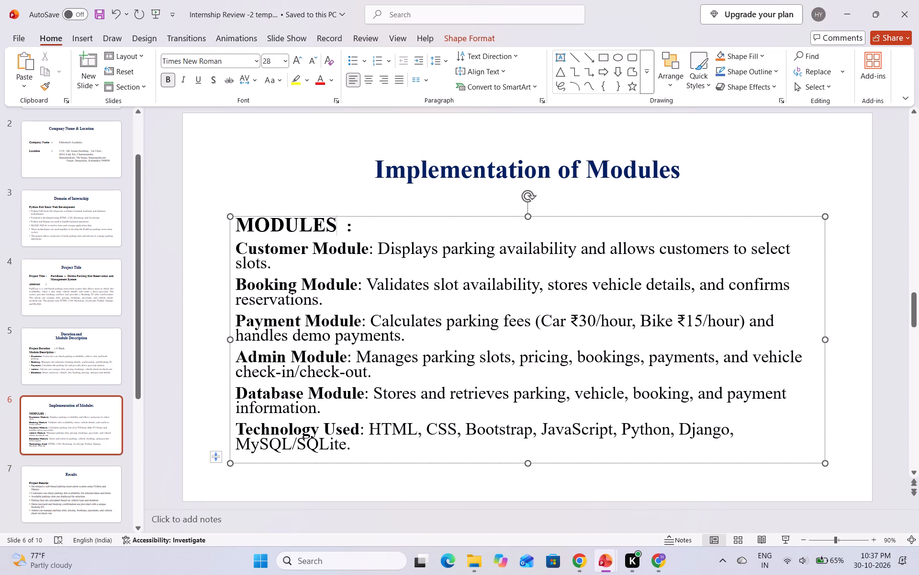
{"action": "key", "text": "BackSpace"}
{"action": "key", "text": "BackSpace"}
{"action": "key", "text": "BackSpace"}
{"action": "key", "text": "BackSpace"}
{"action": "key", "text": "BackSpace"}
{"action": "key", "text": "BackSpace"}
{"action": "key", "text": "BackSpace"}
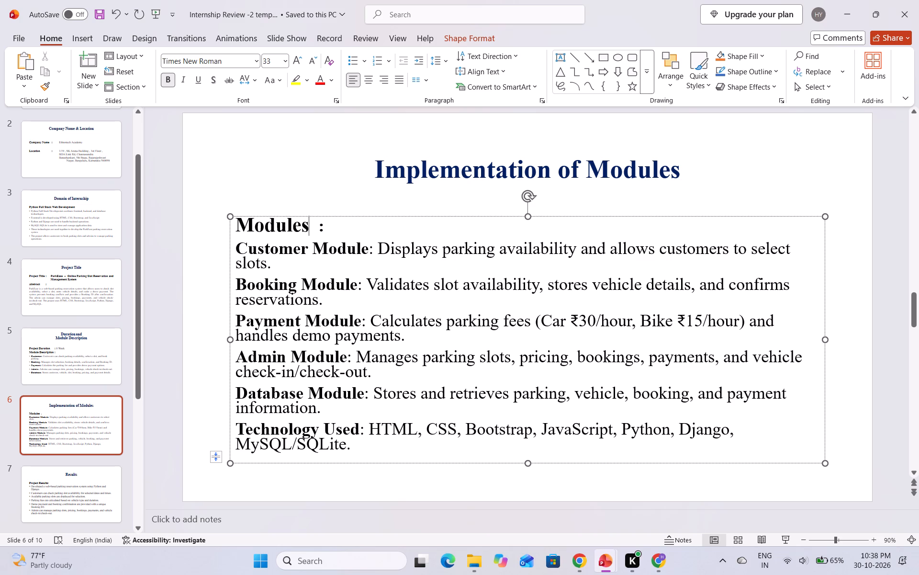
{"action": "left_click", "coordinate": [350, 224]}
Review the slides from "Results" through "Proof of Certificate / Offer Letter", and go back through the deck to the title slide.
{"action": "scroll", "coordinate": [90, 383], "scroll_direction": "down", "scroll_amount": 1}
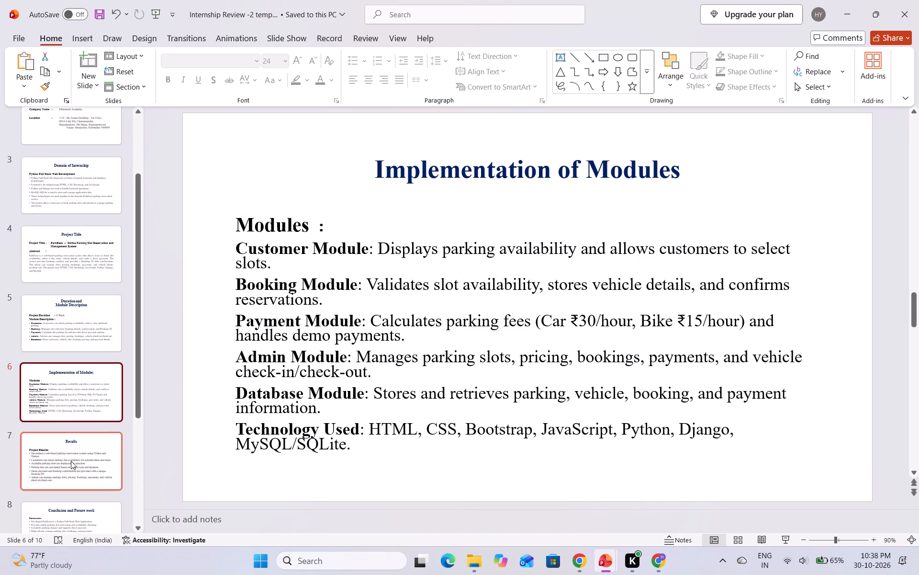
{"action": "left_click", "coordinate": [72, 460]}
{"action": "scroll", "coordinate": [72, 456], "scroll_direction": "down", "scroll_amount": 1}
{"action": "left_click", "coordinate": [67, 481]}
{"action": "scroll", "coordinate": [65, 479], "scroll_direction": "down", "scroll_amount": 2}
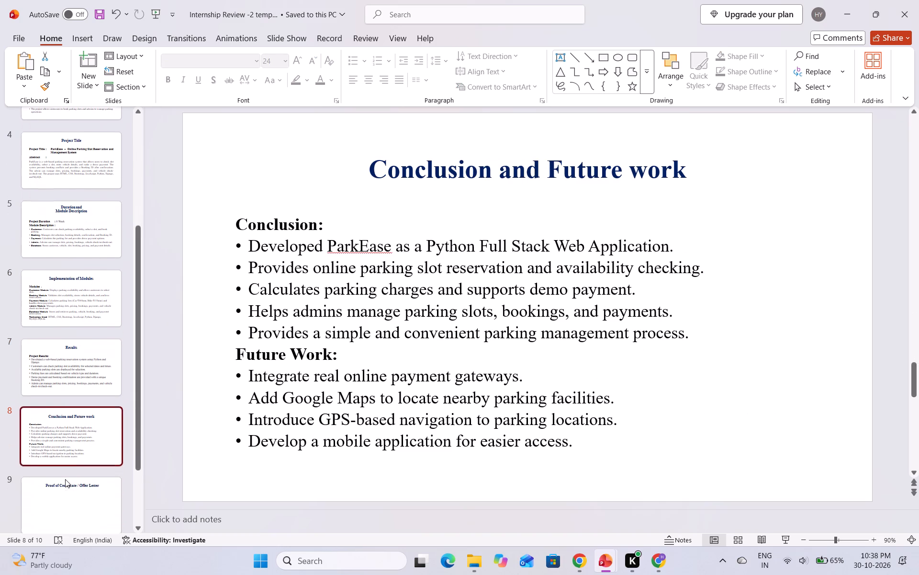
{"action": "left_click", "coordinate": [54, 484]}
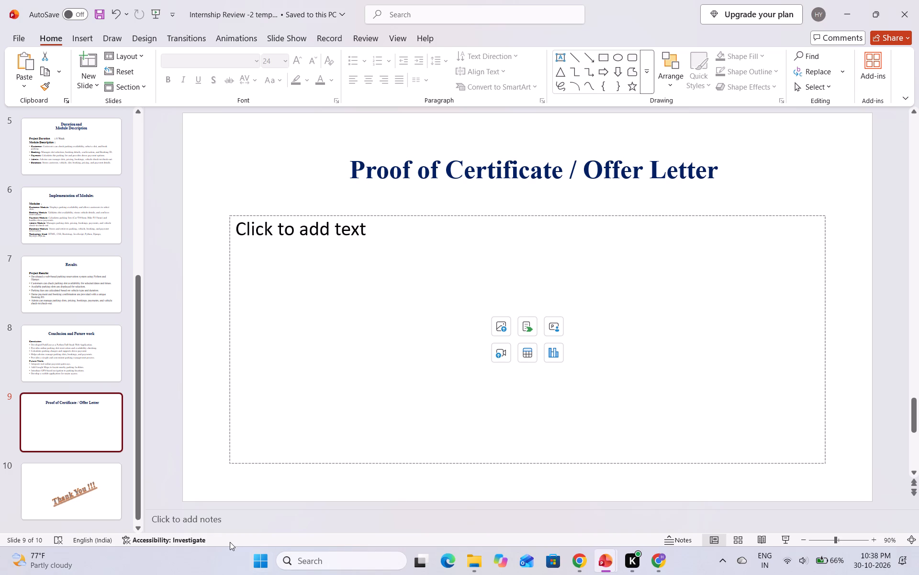
{"action": "scroll", "coordinate": [230, 542], "scroll_direction": "down", "scroll_amount": 2}
{"action": "scroll", "coordinate": [211, 506], "scroll_direction": "down", "scroll_amount": 1}
{"action": "scroll", "coordinate": [211, 506], "scroll_direction": "up", "scroll_amount": 1}
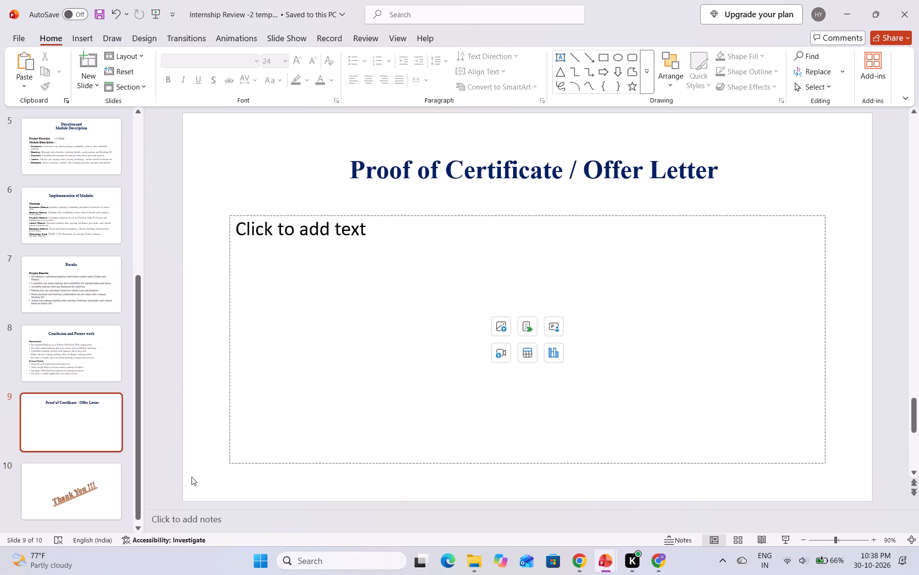
{"action": "scroll", "coordinate": [185, 471], "scroll_direction": "up", "scroll_amount": 1}
{"action": "scroll", "coordinate": [157, 381], "scroll_direction": "up", "scroll_amount": 2}
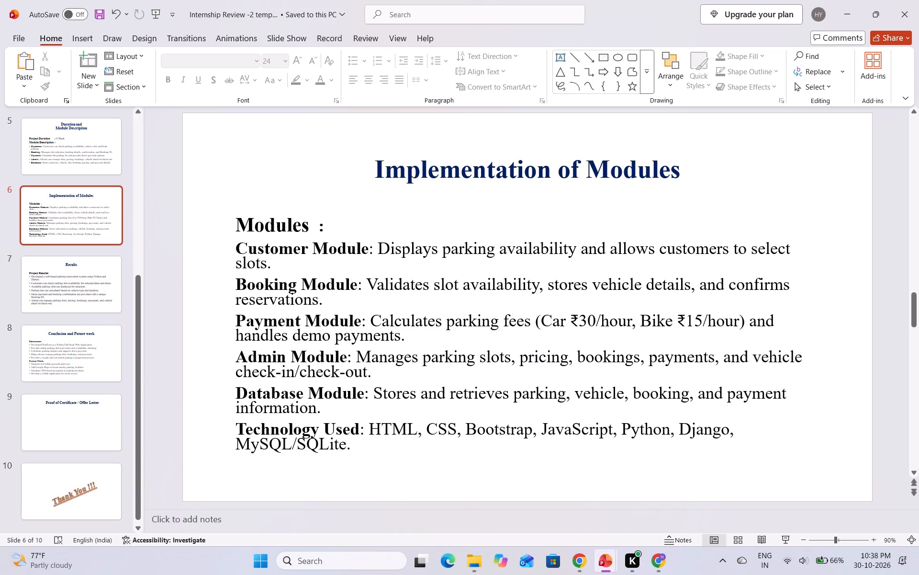
{"action": "scroll", "coordinate": [289, 312], "scroll_direction": "up", "scroll_amount": 7}
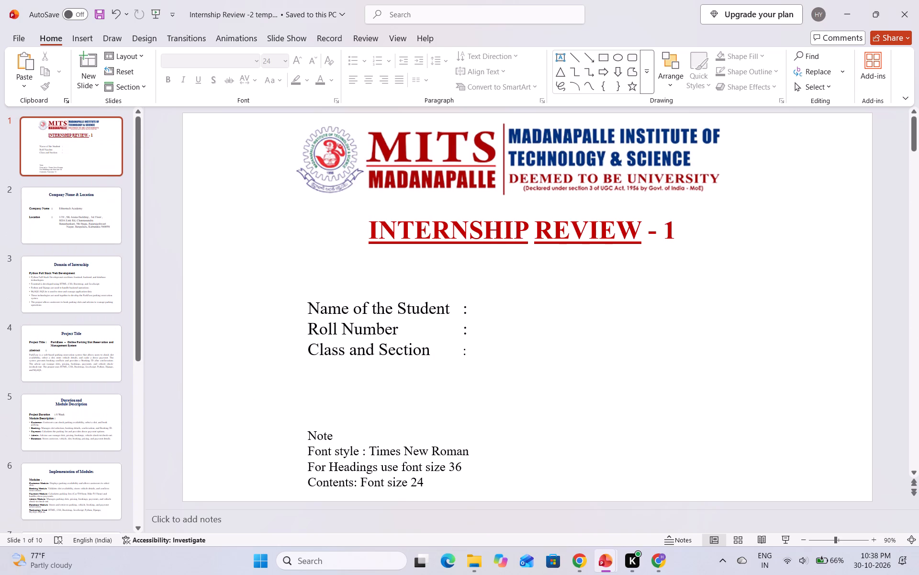
{"action": "scroll", "coordinate": [309, 333], "scroll_direction": "up", "scroll_amount": 5}
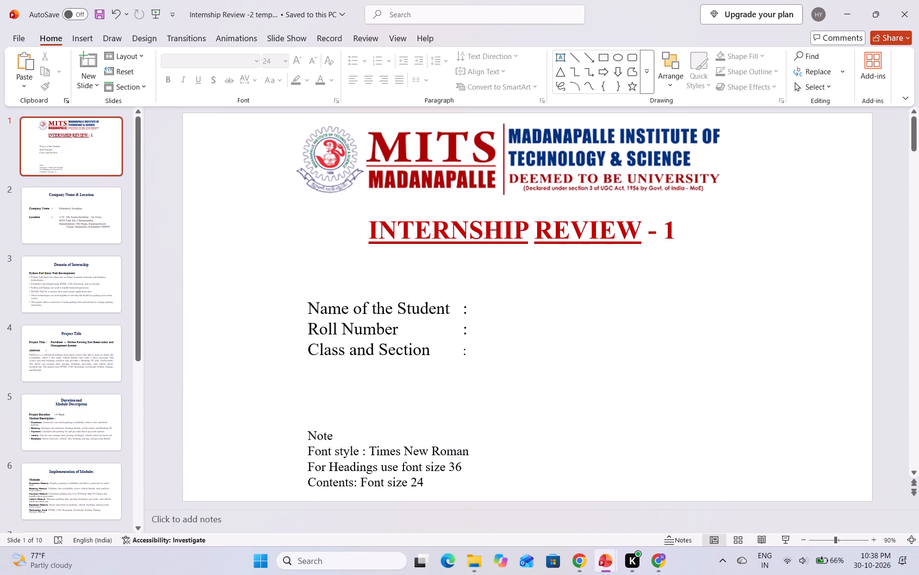